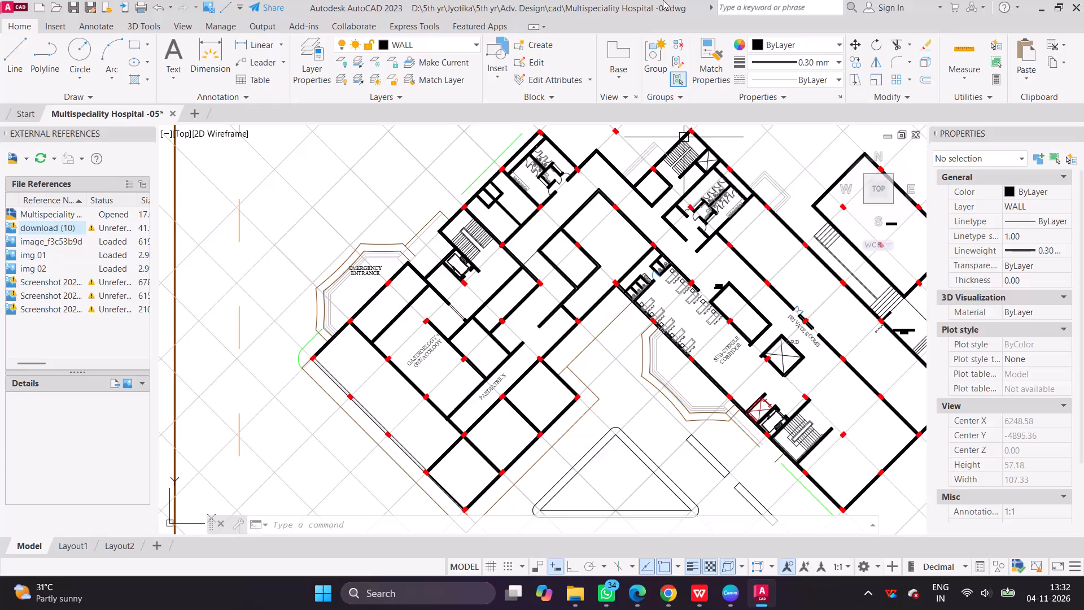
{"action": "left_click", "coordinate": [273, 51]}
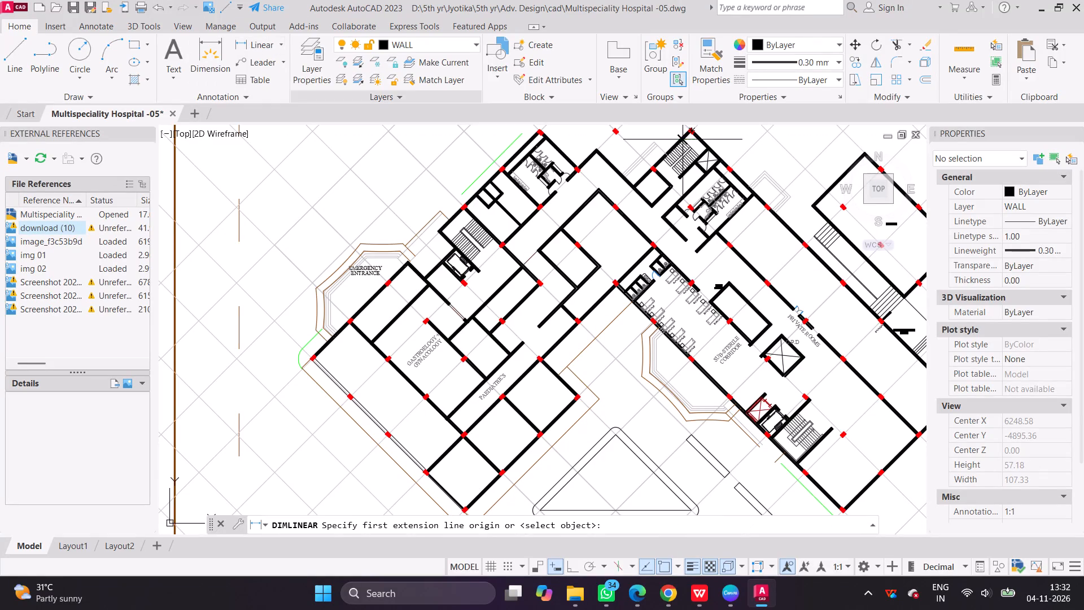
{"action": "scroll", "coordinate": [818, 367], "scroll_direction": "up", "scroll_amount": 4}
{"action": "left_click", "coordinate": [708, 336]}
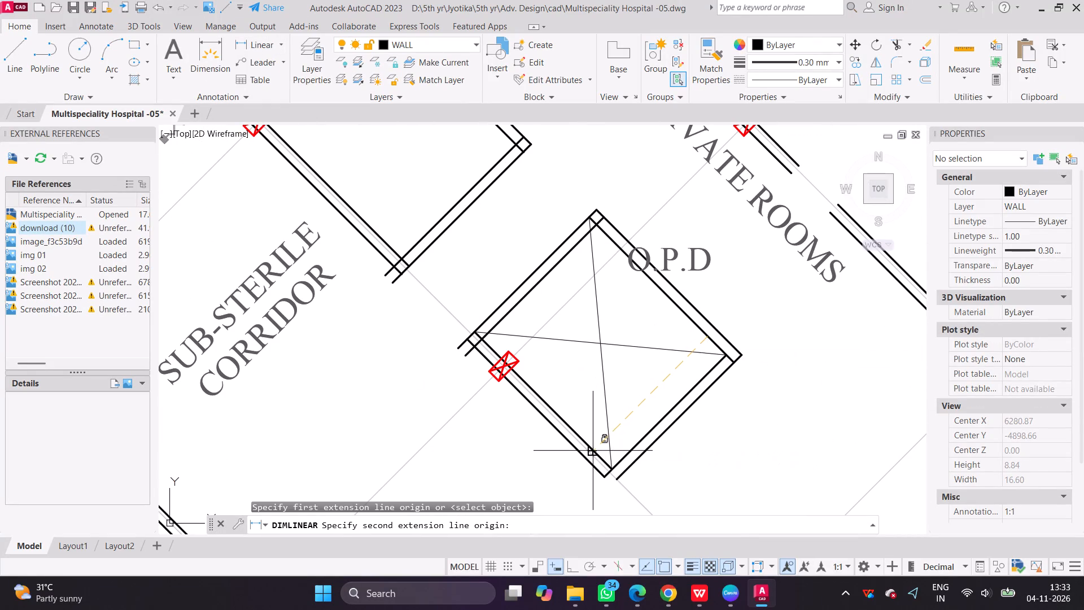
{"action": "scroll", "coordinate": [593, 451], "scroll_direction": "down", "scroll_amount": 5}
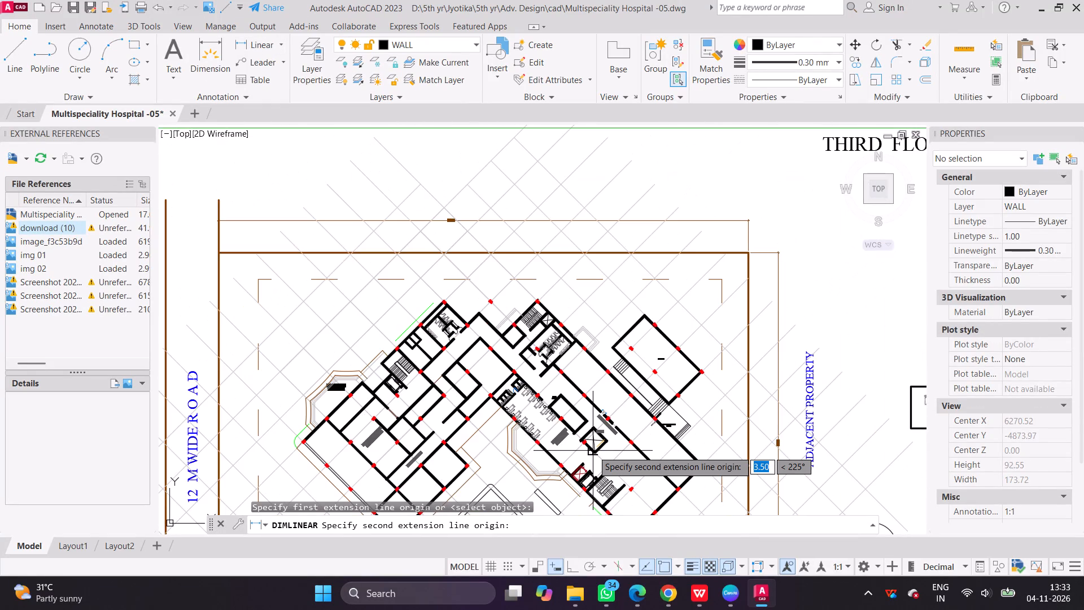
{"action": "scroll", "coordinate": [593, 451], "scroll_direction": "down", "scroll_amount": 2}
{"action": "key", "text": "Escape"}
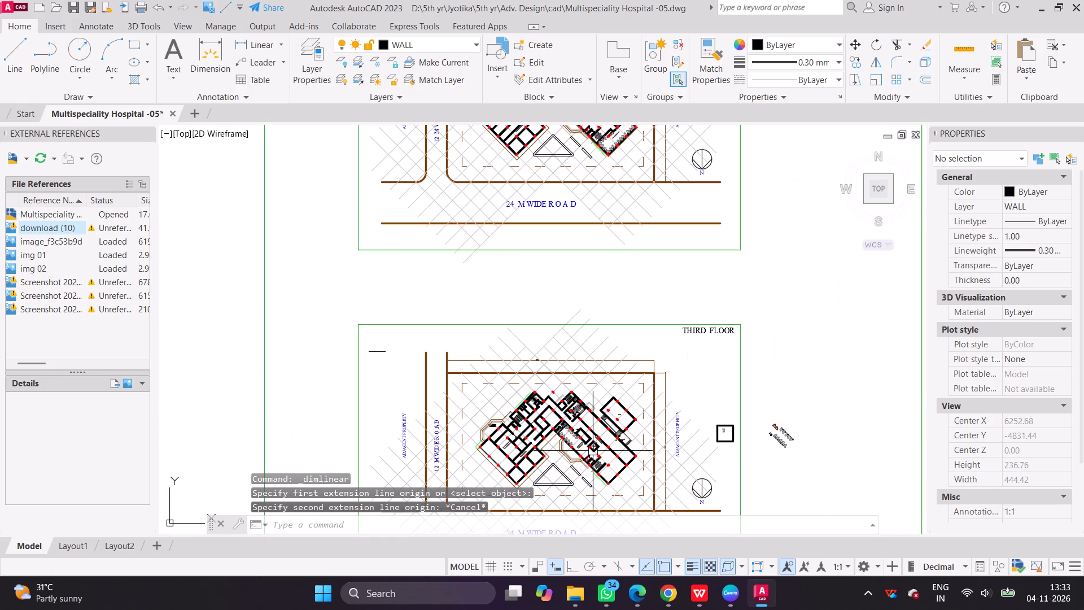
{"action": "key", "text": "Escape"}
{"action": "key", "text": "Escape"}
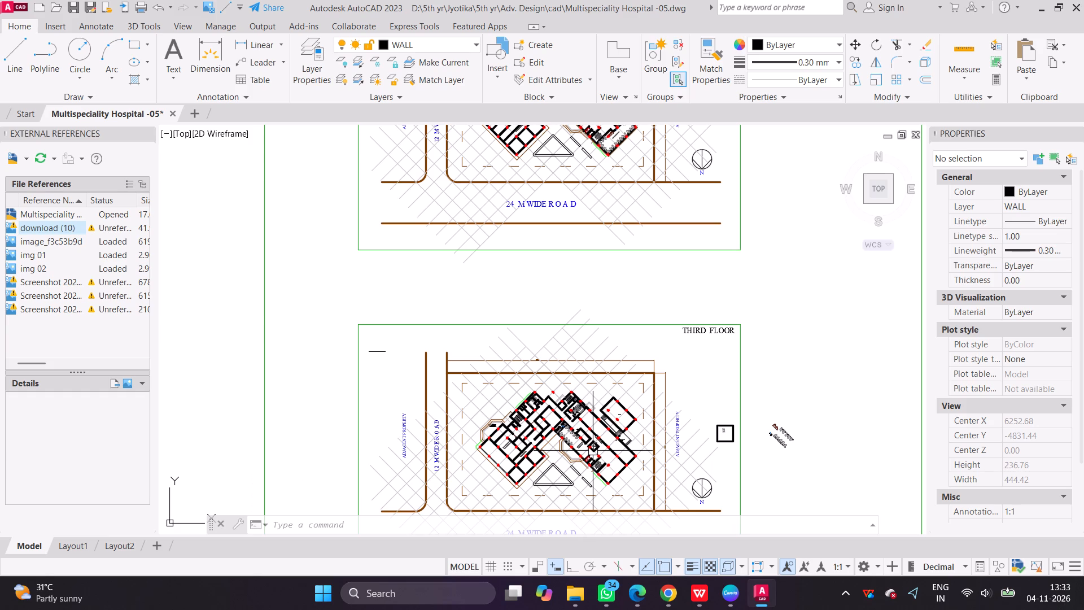
Examine the hospital floor plans across the drawing, including the emergency entrance, diagnostic department and main entrance areas.
{"action": "middle_click_drag", "start_coordinate": [628, 221], "coordinate": [626, 226]}
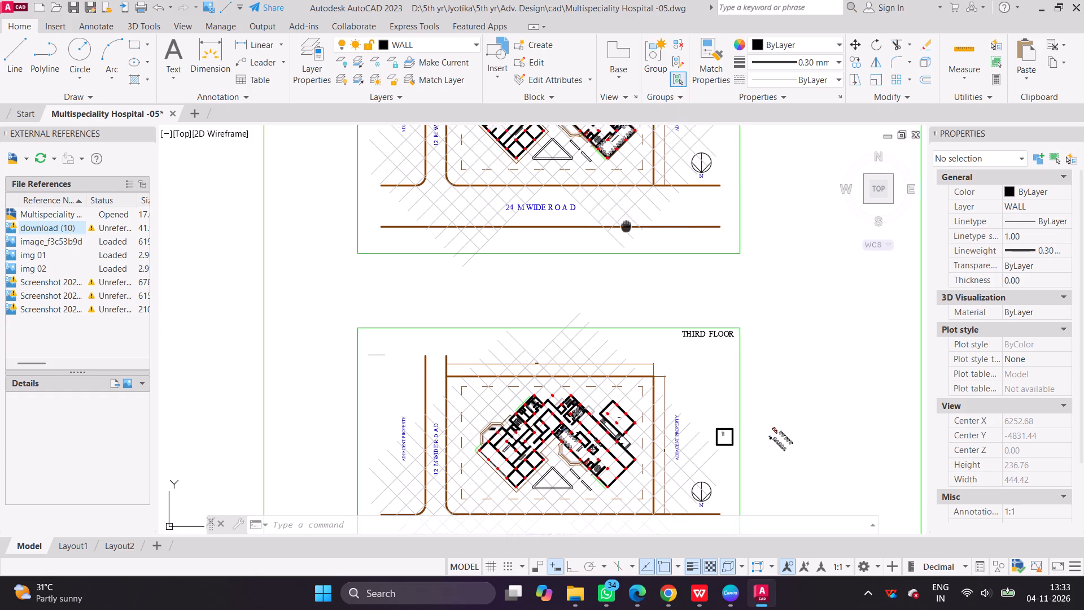
{"action": "middle_click_drag", "start_coordinate": [626, 226], "coordinate": [574, 609]}
{"action": "middle_click_drag", "start_coordinate": [502, 262], "coordinate": [551, 564]}
{"action": "scroll", "coordinate": [497, 121], "scroll_direction": "up", "scroll_amount": 3}
{"action": "scroll", "coordinate": [534, 238], "scroll_direction": "up", "scroll_amount": 2}
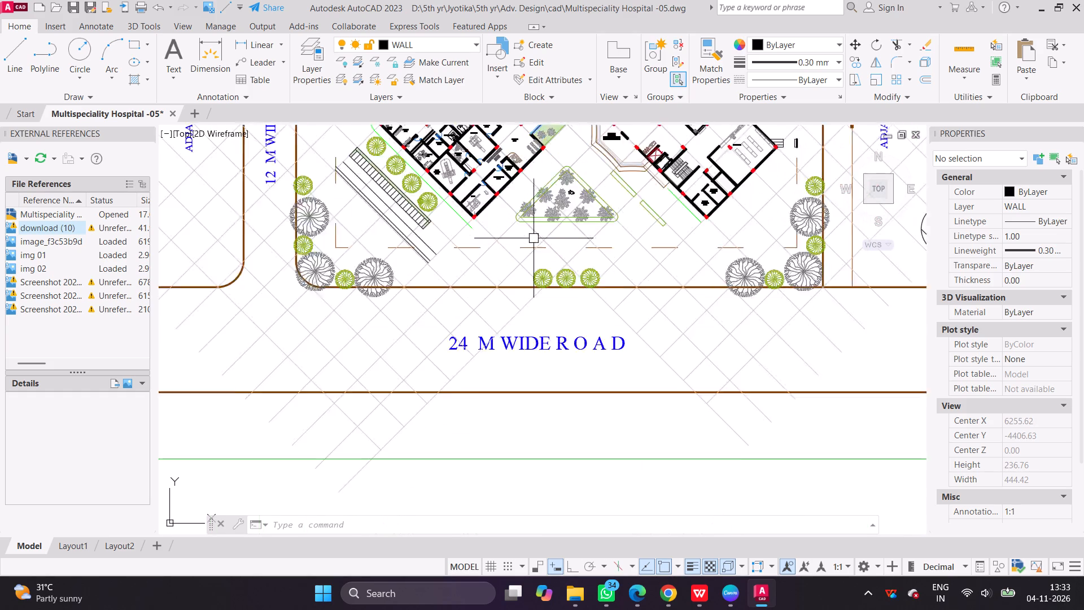
{"action": "scroll", "coordinate": [534, 238], "scroll_direction": "up", "scroll_amount": 1}
{"action": "middle_click_drag", "start_coordinate": [532, 205], "coordinate": [574, 441]}
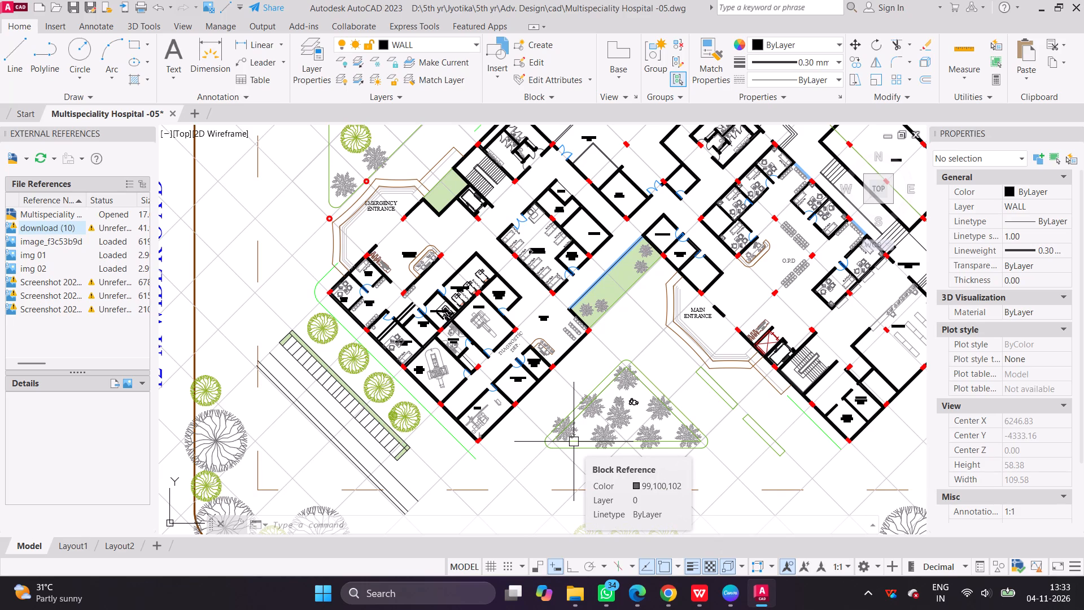
{"action": "scroll", "coordinate": [602, 498], "scroll_direction": "down", "scroll_amount": 7}
{"action": "middle_click_drag", "start_coordinate": [288, 377], "coordinate": [495, 395]}
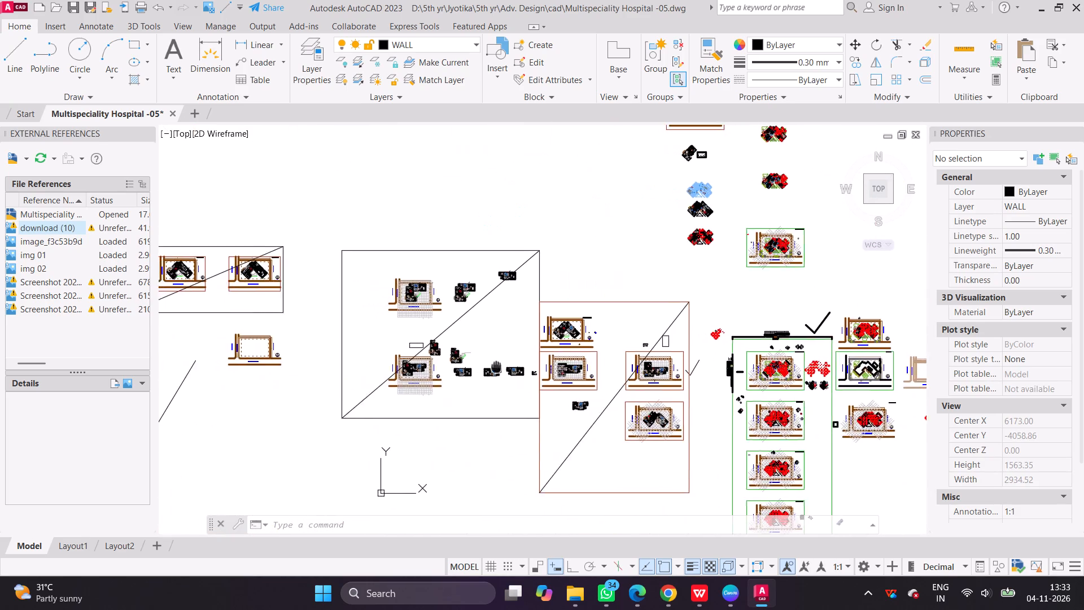
{"action": "middle_click_drag", "start_coordinate": [495, 395], "coordinate": [709, 555]}
{"action": "scroll", "coordinate": [430, 467], "scroll_direction": "up", "scroll_amount": 4}
{"action": "scroll", "coordinate": [525, 508], "scroll_direction": "up", "scroll_amount": 1}
{"action": "middle_click_drag", "start_coordinate": [524, 481], "coordinate": [424, 307]}
{"action": "scroll", "coordinate": [667, 468], "scroll_direction": "up", "scroll_amount": 3}
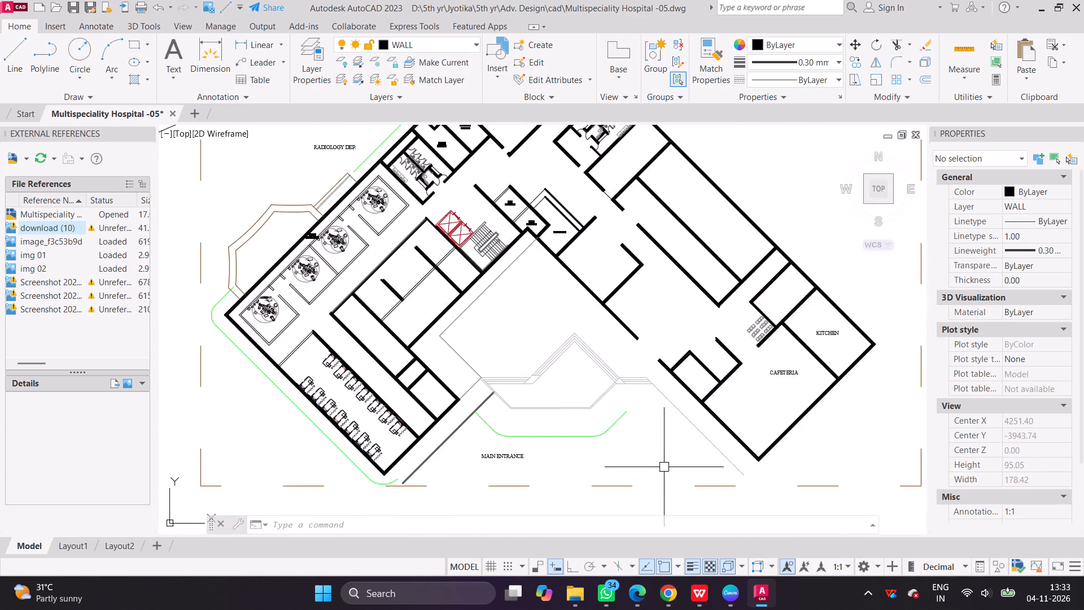
{"action": "scroll", "coordinate": [415, 285], "scroll_direction": "down", "scroll_amount": 2}
{"action": "scroll", "coordinate": [185, 306], "scroll_direction": "down", "scroll_amount": 7}
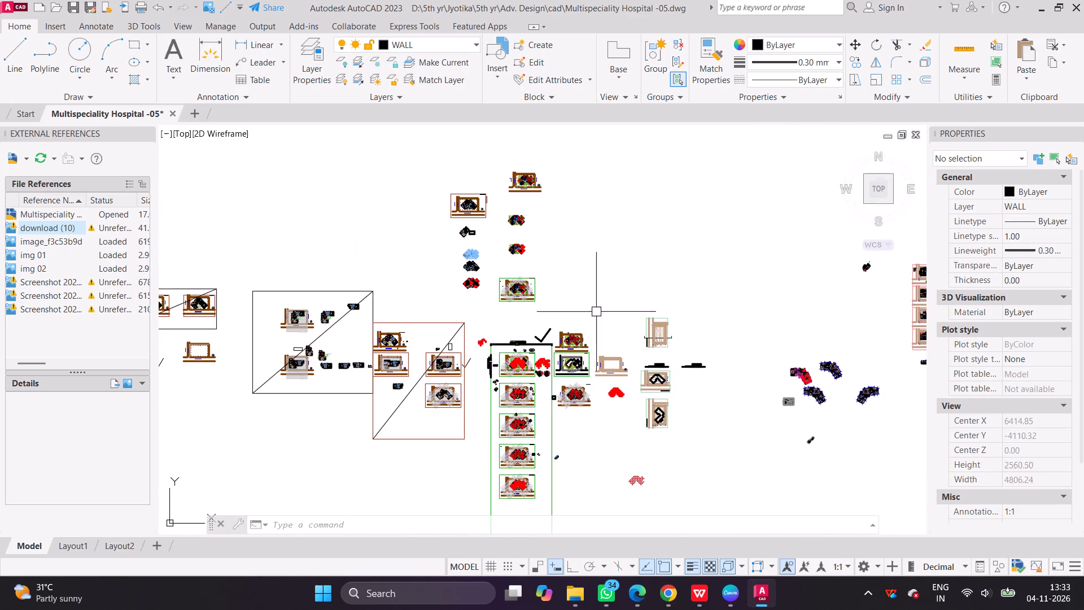
{"action": "scroll", "coordinate": [524, 387], "scroll_direction": "up", "scroll_amount": 3}
{"action": "scroll", "coordinate": [524, 339], "scroll_direction": "up", "scroll_amount": 2}
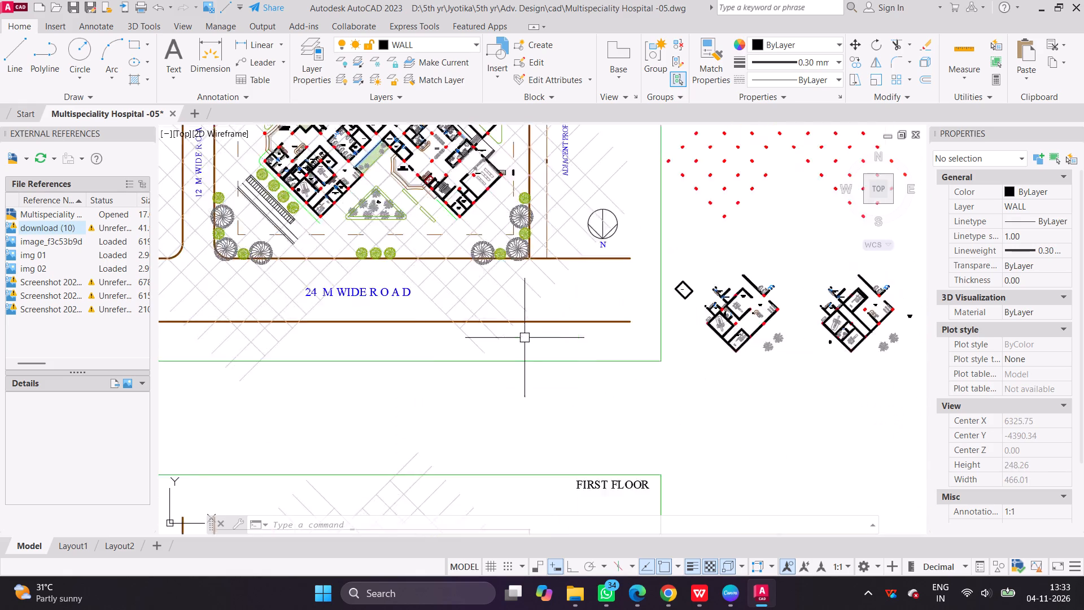
{"action": "scroll", "coordinate": [523, 330], "scroll_direction": "up", "scroll_amount": 2}
{"action": "middle_click_drag", "start_coordinate": [409, 227], "coordinate": [663, 438]}
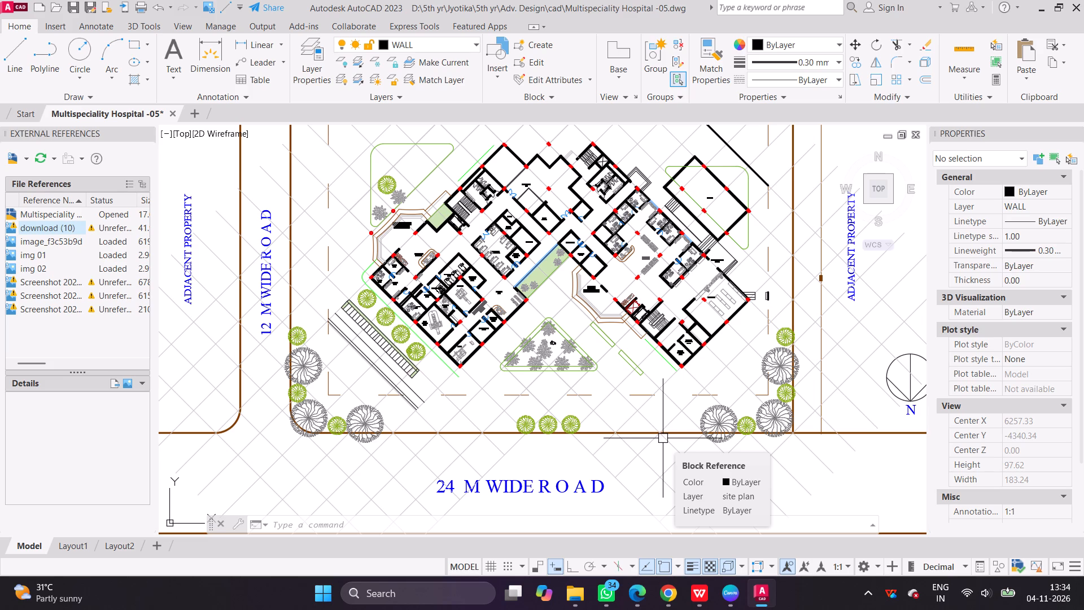
{"action": "scroll", "coordinate": [553, 350], "scroll_direction": "down", "scroll_amount": 4}
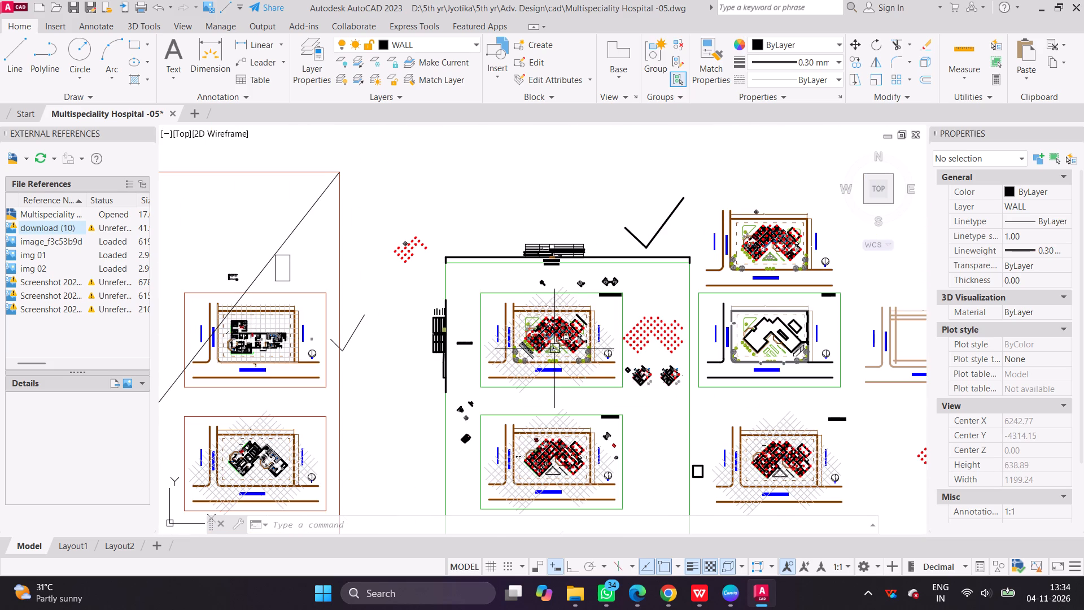
{"action": "scroll", "coordinate": [738, 337], "scroll_direction": "up", "scroll_amount": 3}
{"action": "middle_click_drag", "start_coordinate": [743, 335], "coordinate": [540, 297]}
{"action": "scroll", "coordinate": [792, 295], "scroll_direction": "down", "scroll_amount": 3}
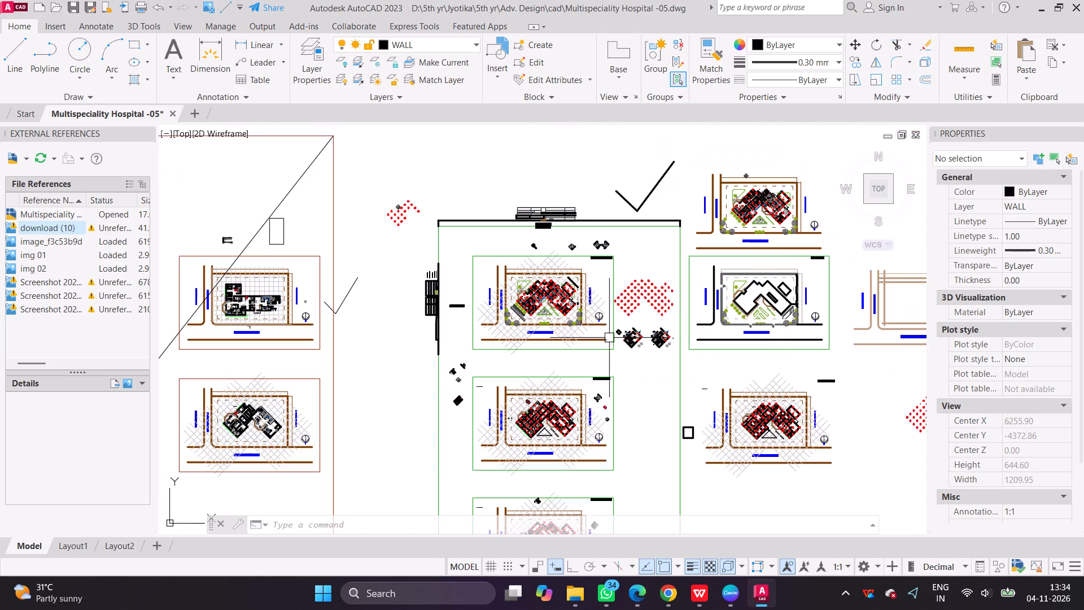
{"action": "scroll", "coordinate": [535, 301], "scroll_direction": "up", "scroll_amount": 6}
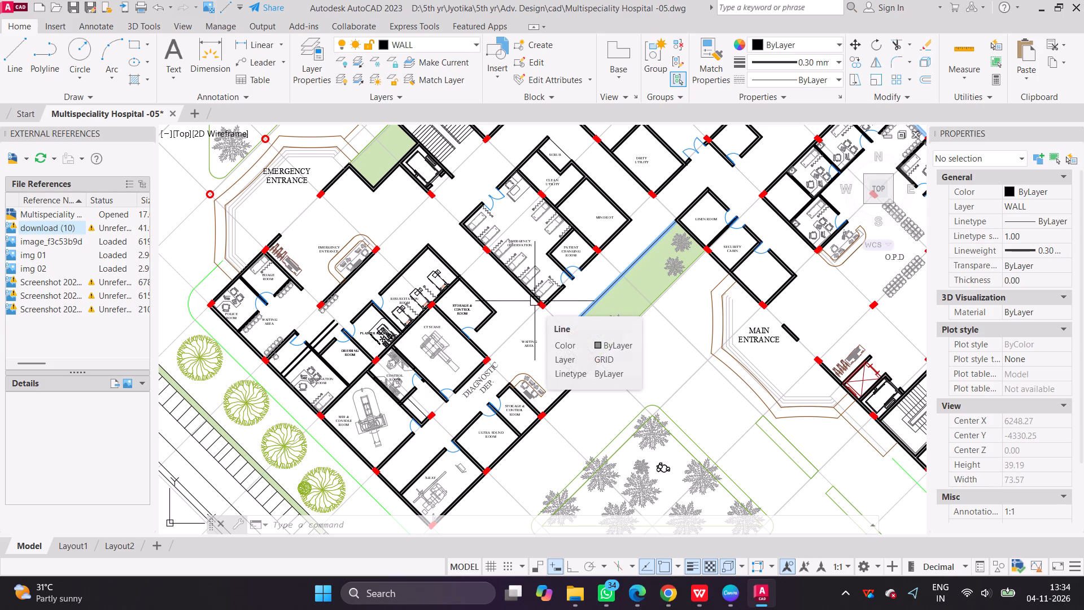
{"action": "key", "text": "q"}
{"action": "left_click", "coordinate": [589, 349]}
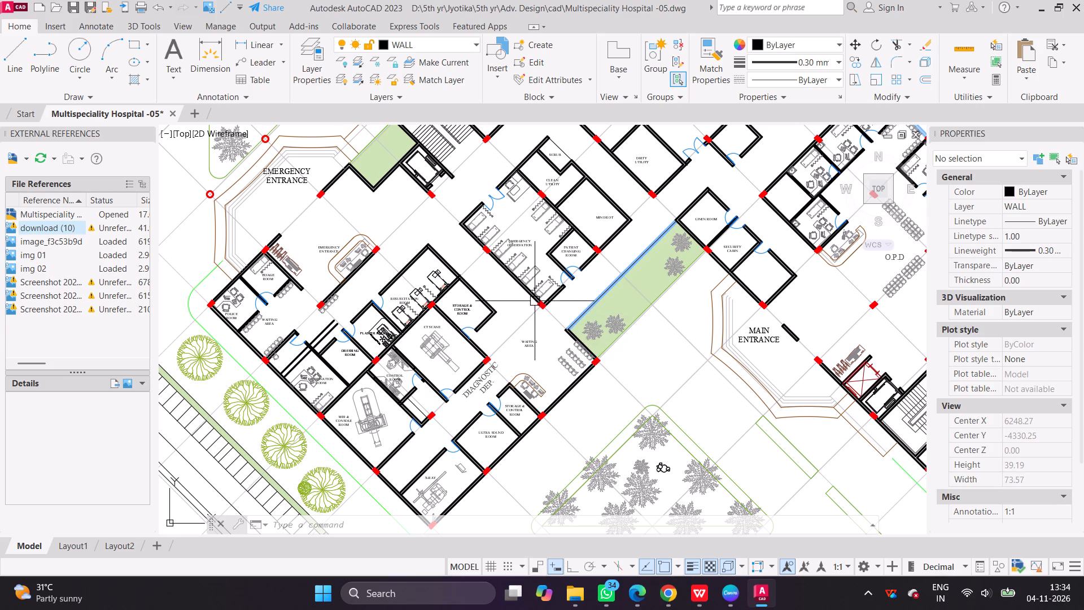
Switch to the Canva assignment and move the DGNB System (Germany) heading and description on page 7 to the top of the third column.
{"action": "left_click", "coordinate": [736, 595]}
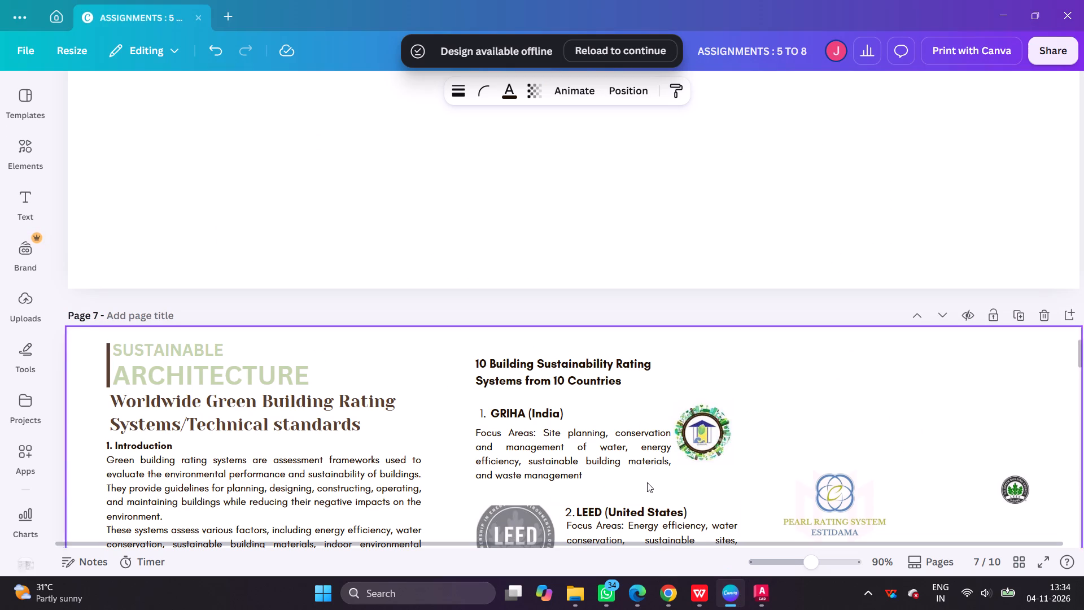
{"action": "scroll", "coordinate": [599, 425], "scroll_direction": "down", "scroll_amount": 5}
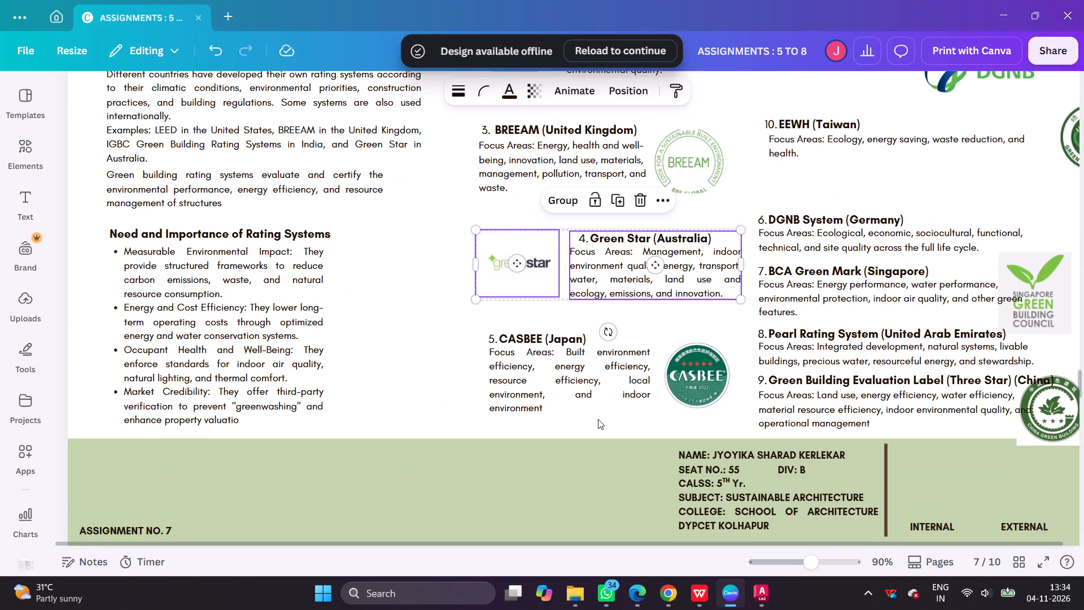
{"action": "scroll", "coordinate": [667, 421], "scroll_direction": "up", "scroll_amount": 1}
{"action": "scroll", "coordinate": [469, 404], "scroll_direction": "down", "scroll_amount": 2, "text": "ctrl"}
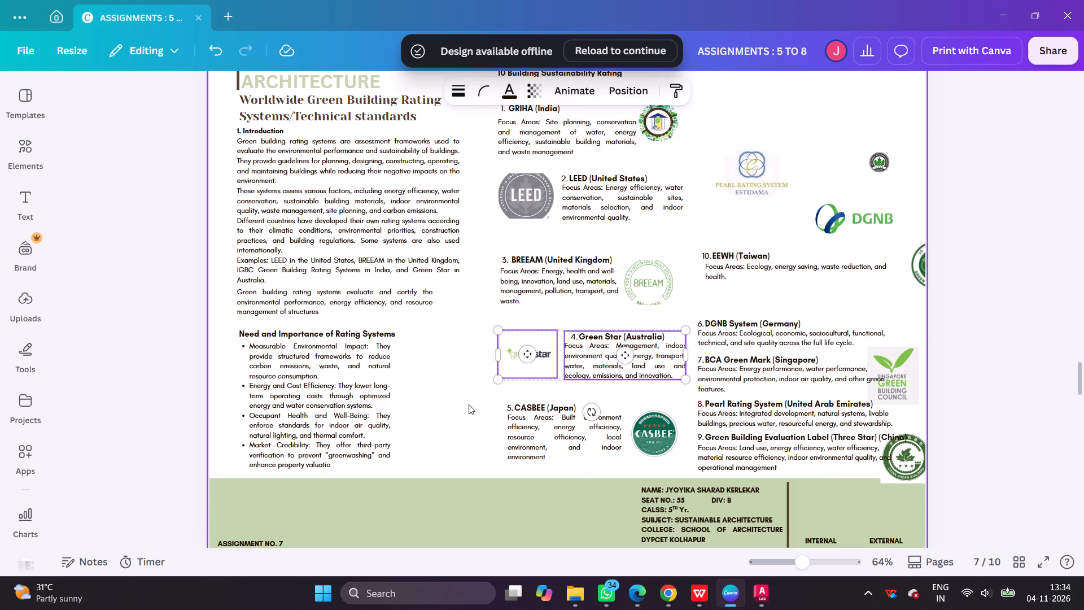
{"action": "scroll", "coordinate": [806, 300], "scroll_direction": "up", "scroll_amount": 1}
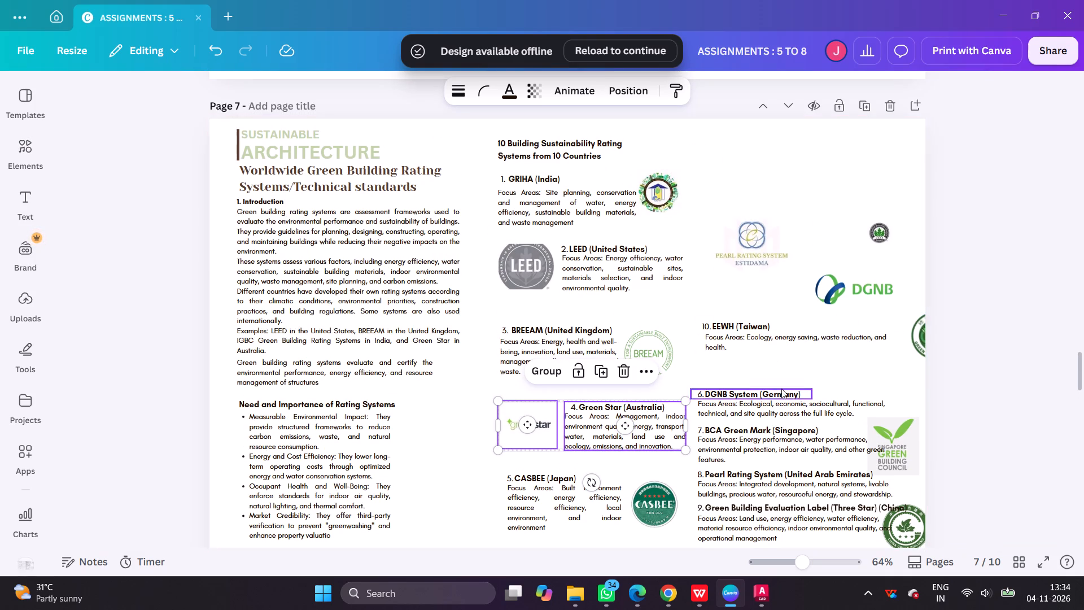
{"action": "left_click_drag", "start_coordinate": [794, 373], "coordinate": [766, 422]}
{"action": "left_click_drag", "start_coordinate": [758, 407], "coordinate": [758, 250], "text": "shift"}
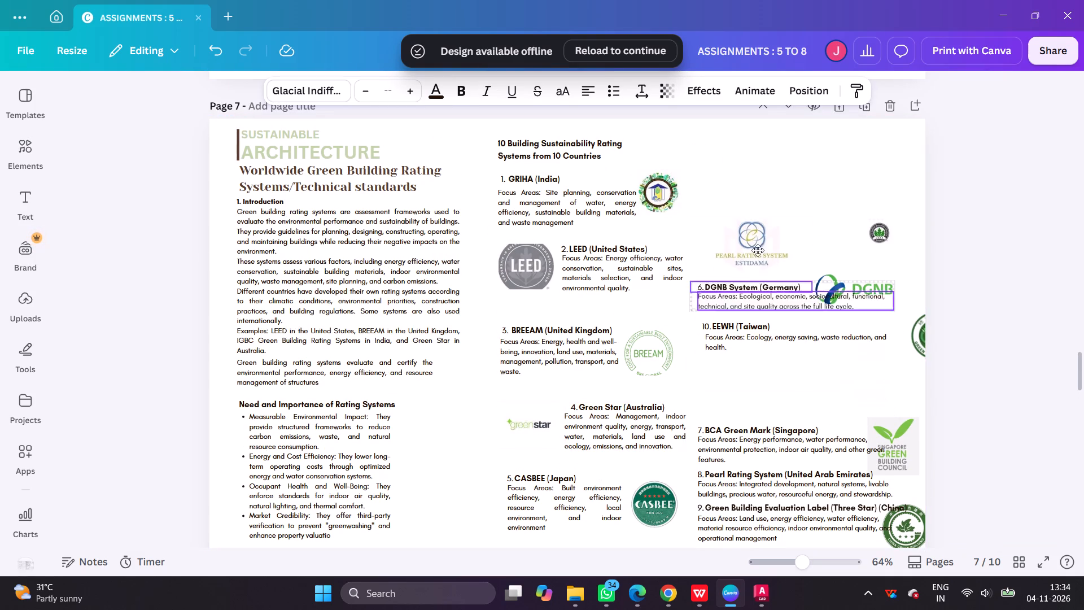
{"action": "left_click_drag", "start_coordinate": [758, 250], "coordinate": [757, 170], "text": "shift"}
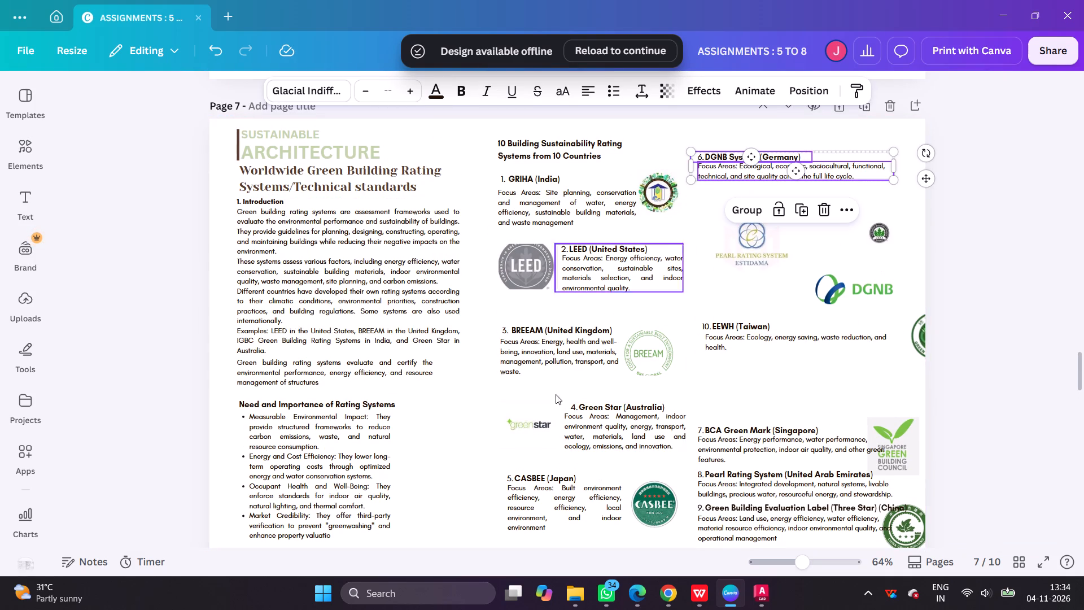
Enlarge the Green Star logo slightly, keeping it beside the Green Star (Australia) text.
{"action": "left_click", "coordinate": [523, 435]}
{"action": "left_click_drag", "start_coordinate": [557, 403], "coordinate": [578, 394]}
{"action": "left_click_drag", "start_coordinate": [531, 416], "coordinate": [525, 425], "text": "shift"}
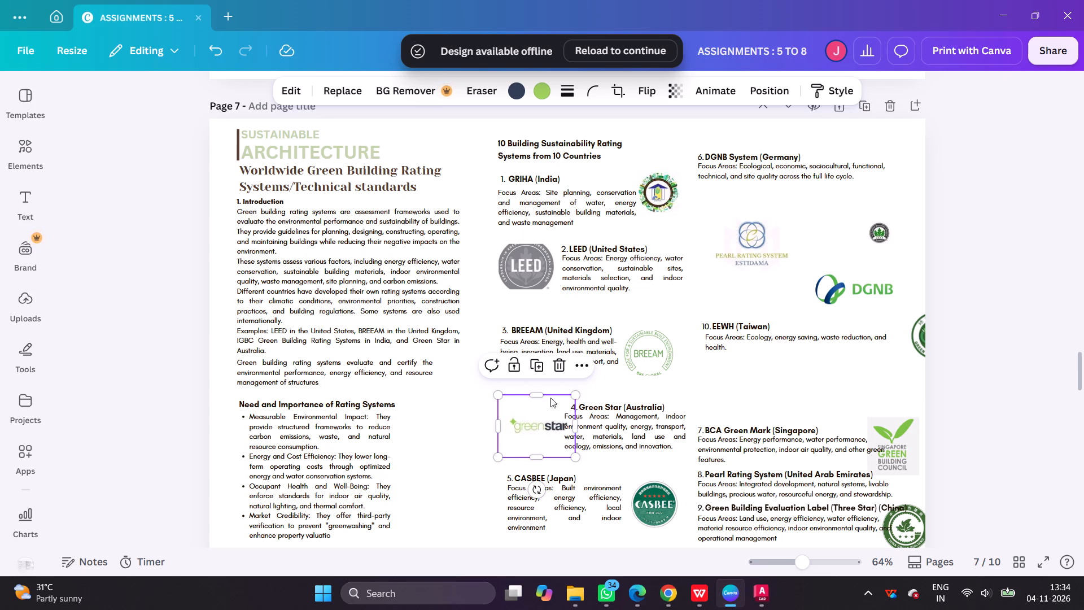
{"action": "left_click_drag", "start_coordinate": [576, 391], "coordinate": [562, 398], "text": "shift"}
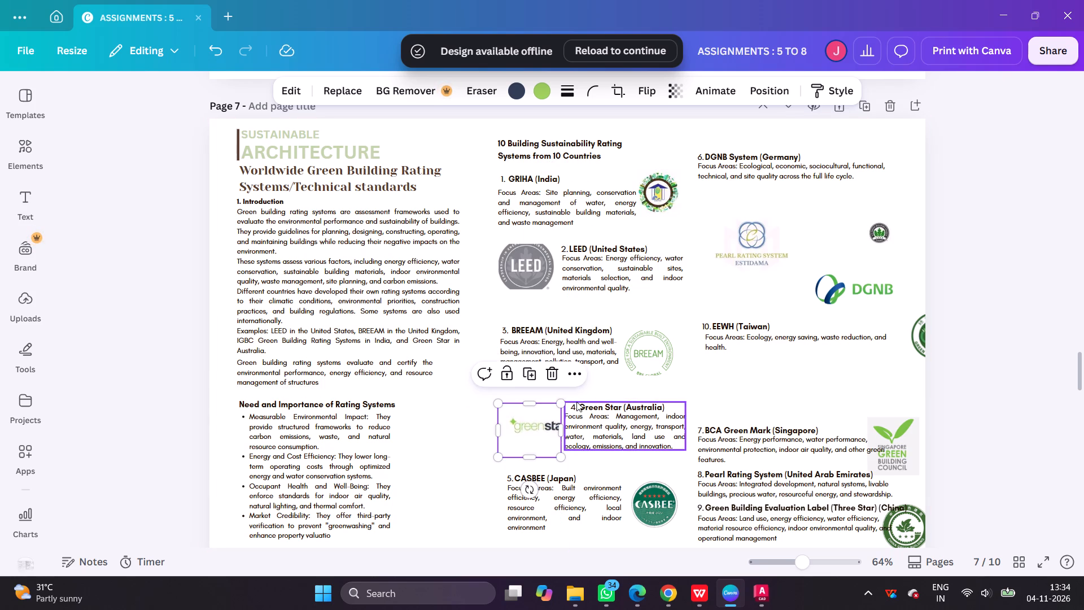
{"action": "key", "text": "ctrl+z"}
{"action": "left_click_drag", "start_coordinate": [576, 394], "coordinate": [559, 401]}
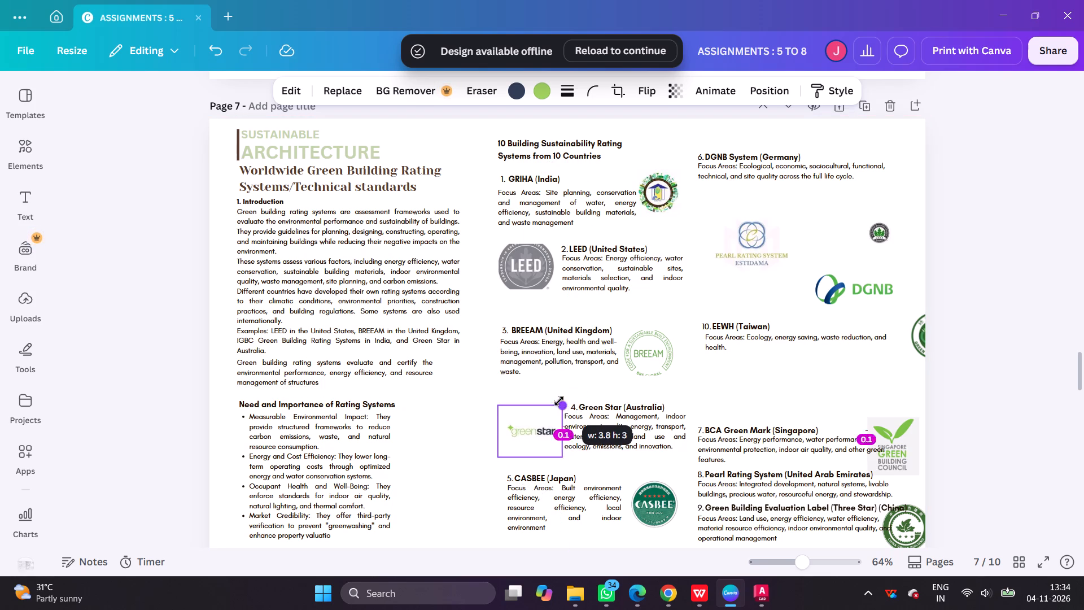
{"action": "left_click_drag", "start_coordinate": [559, 401], "coordinate": [567, 398]}
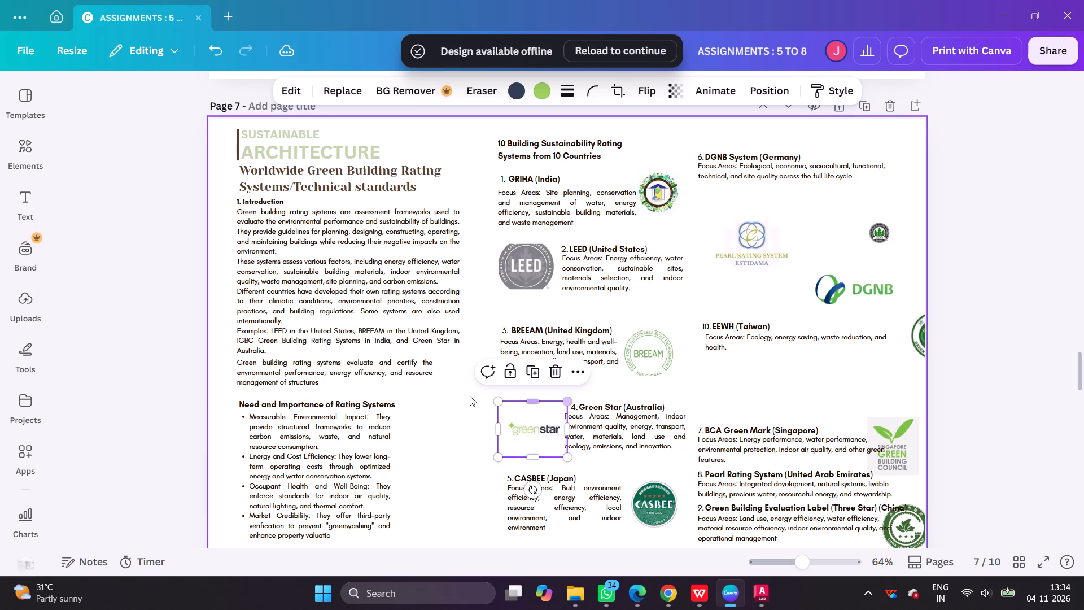
{"action": "left_click", "coordinate": [468, 397]}
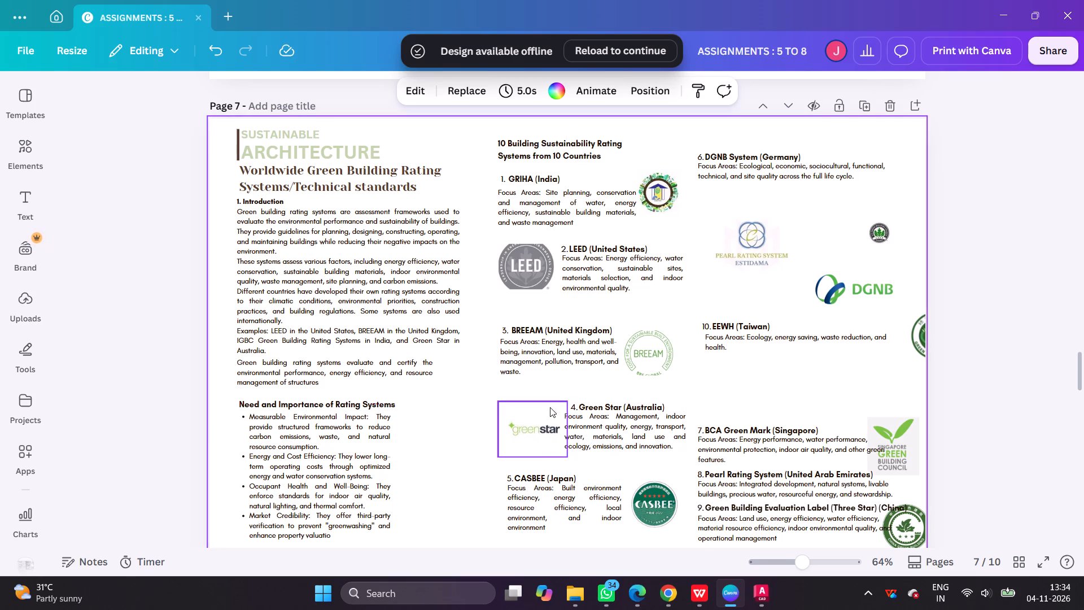
Make the "Focus Areas:" label bold in the GRIHA (India) description.
{"action": "double_click", "coordinate": [519, 188]}
{"action": "left_click_drag", "start_coordinate": [540, 192], "coordinate": [537, 193]}
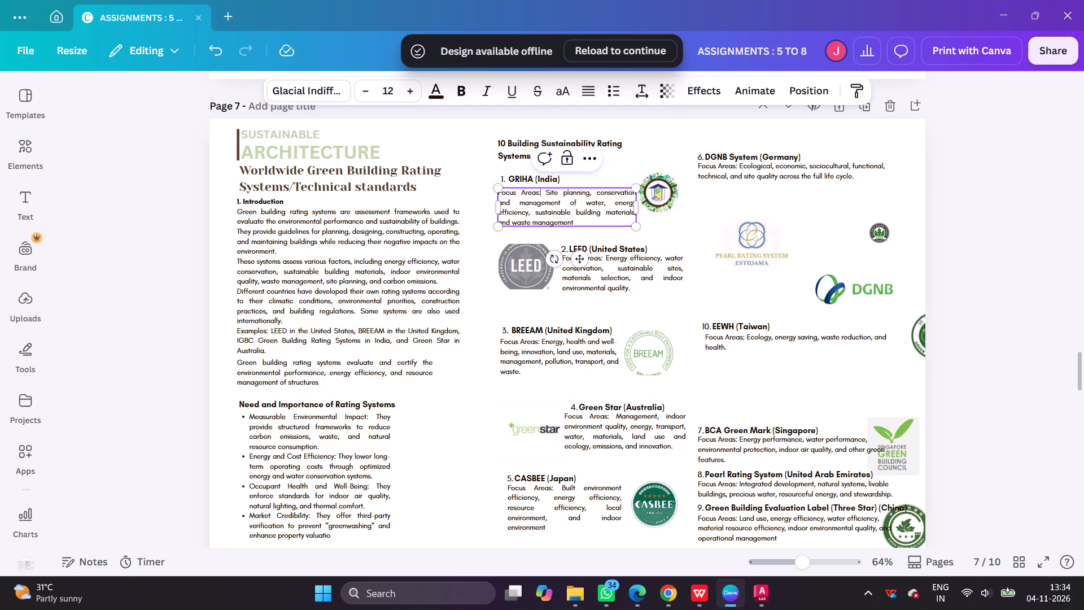
{"action": "left_click_drag", "start_coordinate": [537, 193], "coordinate": [489, 194]}
{"action": "key", "text": "ctrl+b"}
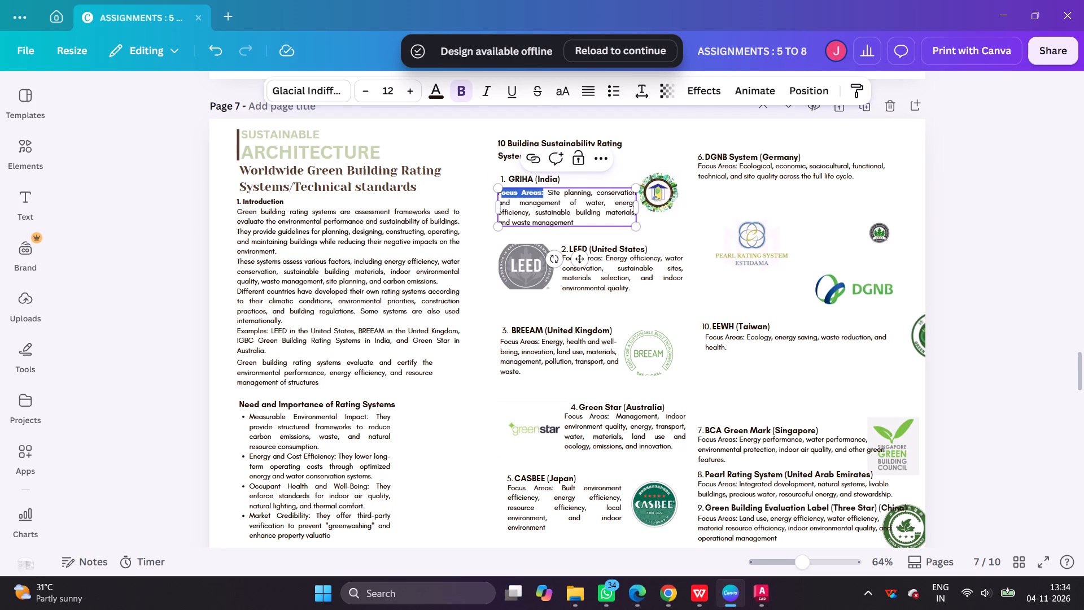
{"action": "left_click", "coordinate": [512, 197]}
{"action": "left_click_drag", "start_coordinate": [502, 197], "coordinate": [494, 197]}
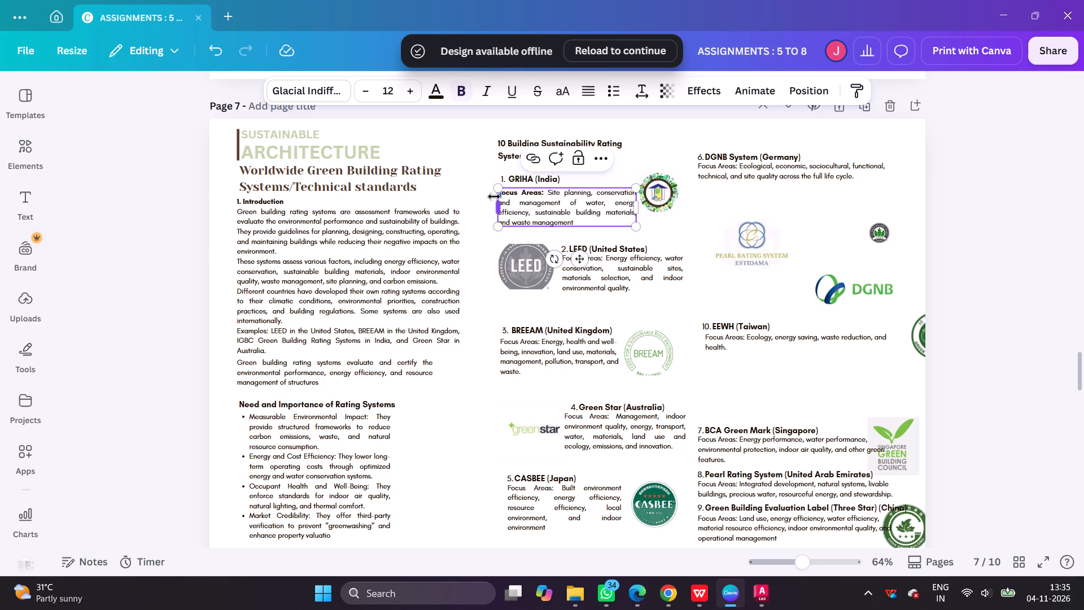
{"action": "key", "text": "ctrl+b"}
{"action": "left_click", "coordinate": [689, 228]}
Make the "Focus Areas:" label bold in the LEED (United States) description.
{"action": "scroll", "coordinate": [589, 272], "scroll_direction": "up", "scroll_amount": 3, "text": "ctrl"}
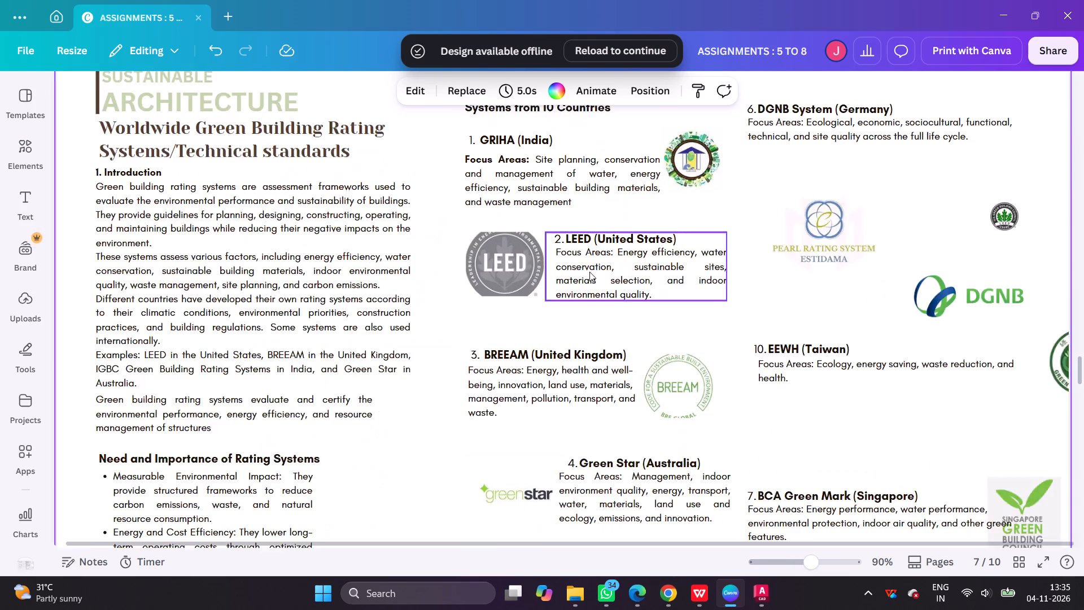
{"action": "double_click", "coordinate": [618, 251]}
{"action": "left_click", "coordinate": [618, 251]}
{"action": "left_click_drag", "start_coordinate": [619, 251], "coordinate": [562, 250]}
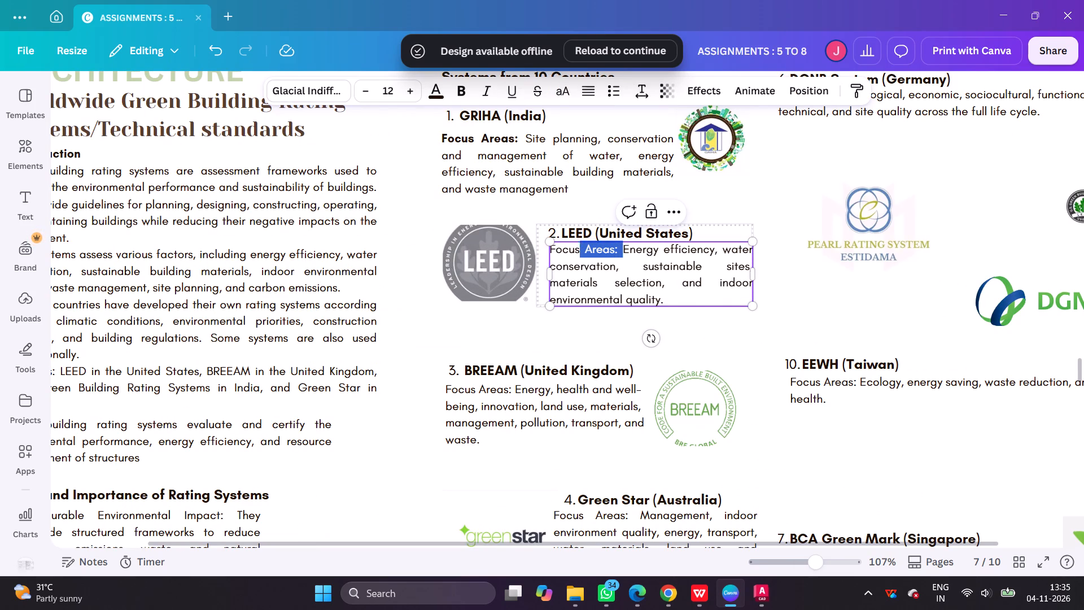
{"action": "left_click_drag", "start_coordinate": [562, 250], "coordinate": [547, 250]}
{"action": "key", "text": "ctrl+b"}
{"action": "left_click", "coordinate": [748, 202]}
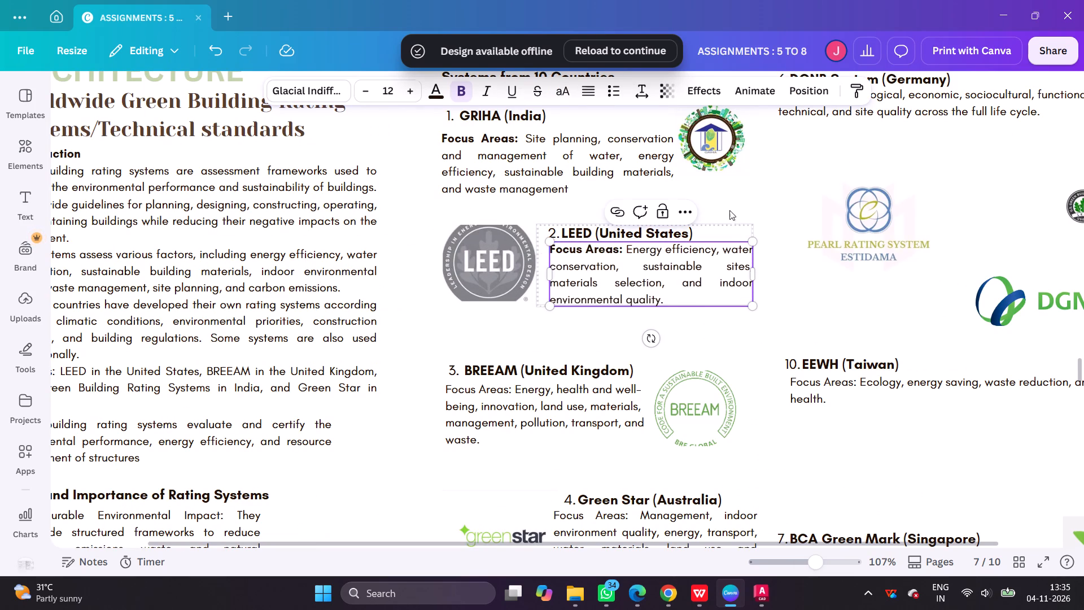
Move the LEED (United States) description slightly down to leave a gap beneath its heading.
{"action": "left_click", "coordinate": [673, 260]}
{"action": "left_click", "coordinate": [665, 261]}
{"action": "left_click_drag", "start_coordinate": [665, 261], "coordinate": [665, 269], "text": "shift"}
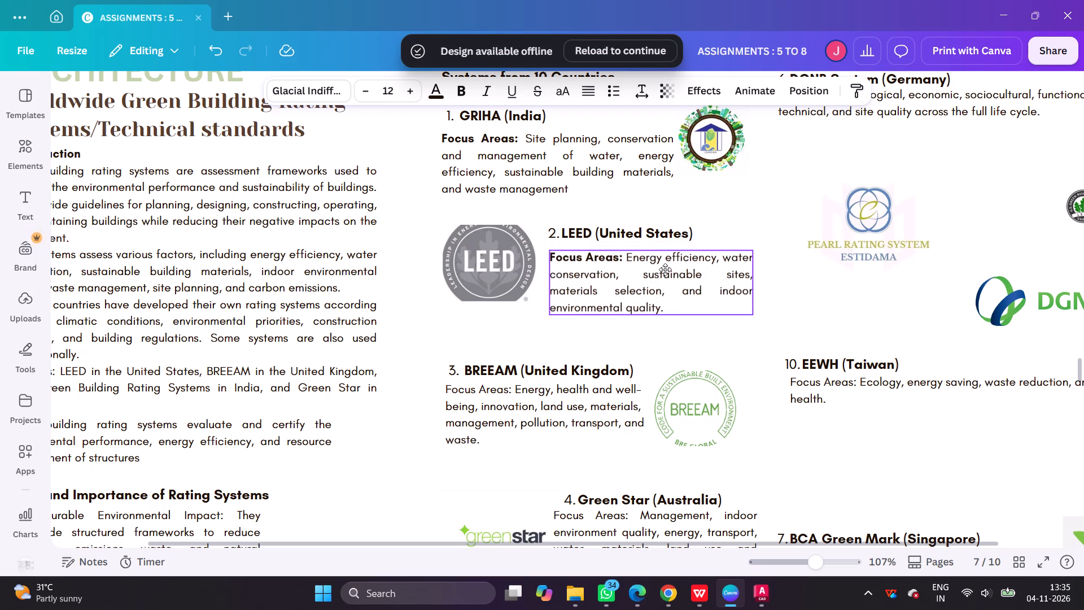
{"action": "left_click_drag", "start_coordinate": [665, 269], "coordinate": [661, 272], "text": "shift"}
{"action": "left_click", "coordinate": [796, 290]}
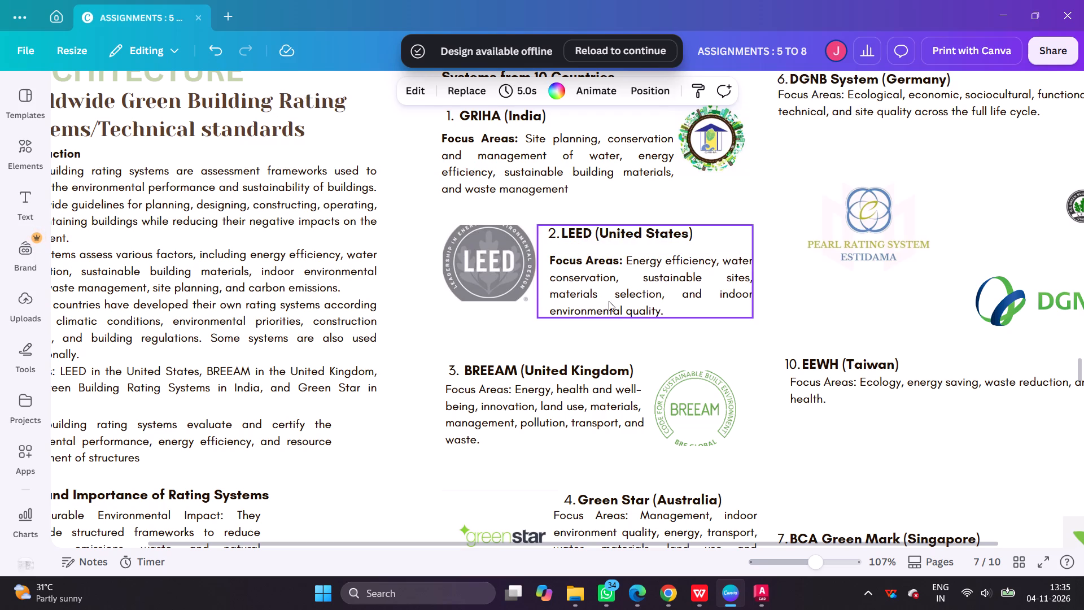
Make the "Focus Areas:" label bold in the BREEAM (United Kingdom) description.
{"action": "scroll", "coordinate": [588, 293], "scroll_direction": "down", "scroll_amount": 3}
{"action": "scroll", "coordinate": [583, 290], "scroll_direction": "up", "scroll_amount": 2}
{"action": "scroll", "coordinate": [473, 219], "scroll_direction": "up", "scroll_amount": 2}
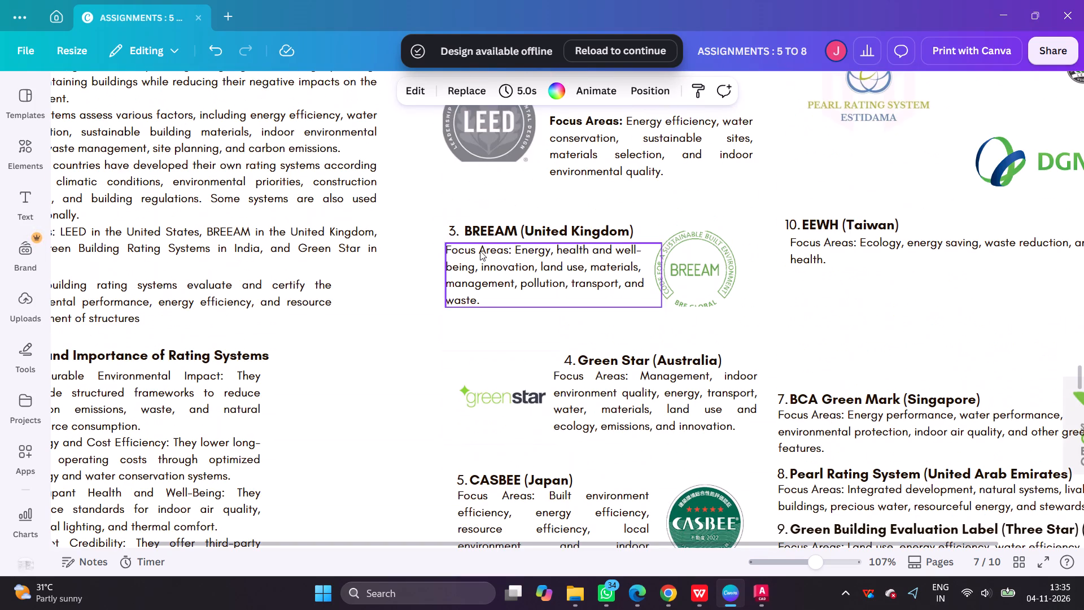
{"action": "double_click", "coordinate": [480, 251]}
{"action": "left_click", "coordinate": [512, 249]}
{"action": "left_click_drag", "start_coordinate": [513, 251], "coordinate": [455, 254]}
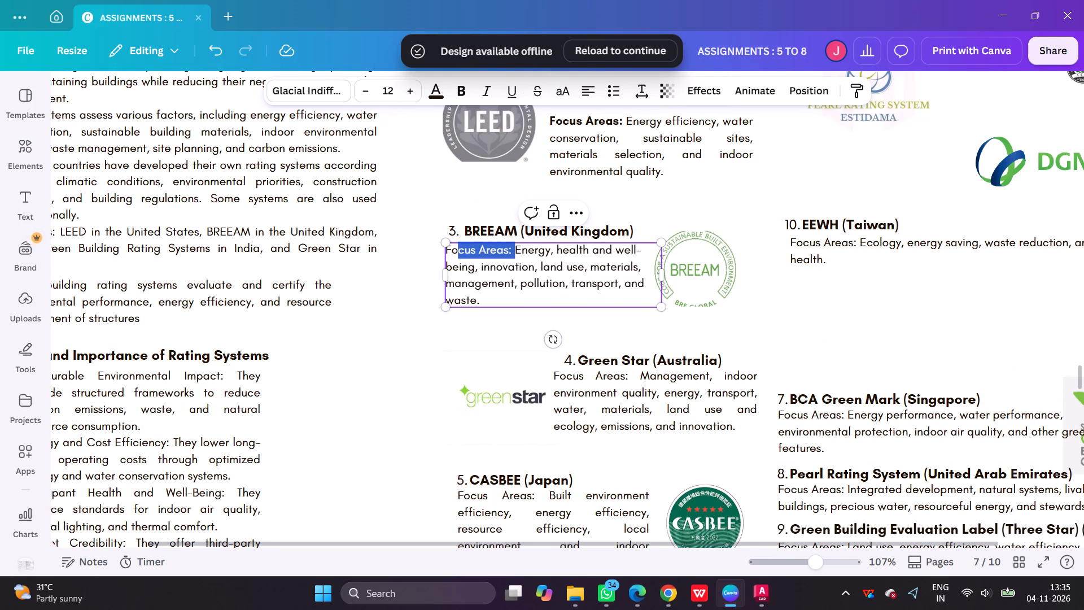
{"action": "left_click_drag", "start_coordinate": [455, 254], "coordinate": [444, 254]}
{"action": "key", "text": "ctrl+b"}
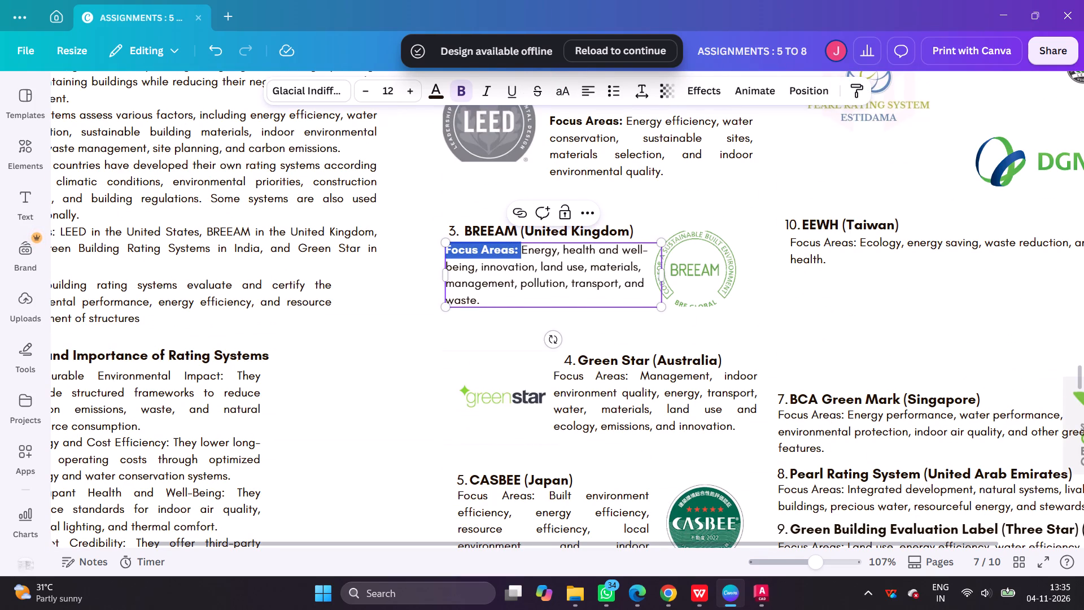
{"action": "left_click", "coordinate": [653, 206]}
Move the BREEAM (United Kingdom) description slightly down to leave a gap beneath its heading.
{"action": "left_click_drag", "start_coordinate": [562, 264], "coordinate": [560, 273], "text": "shift"}
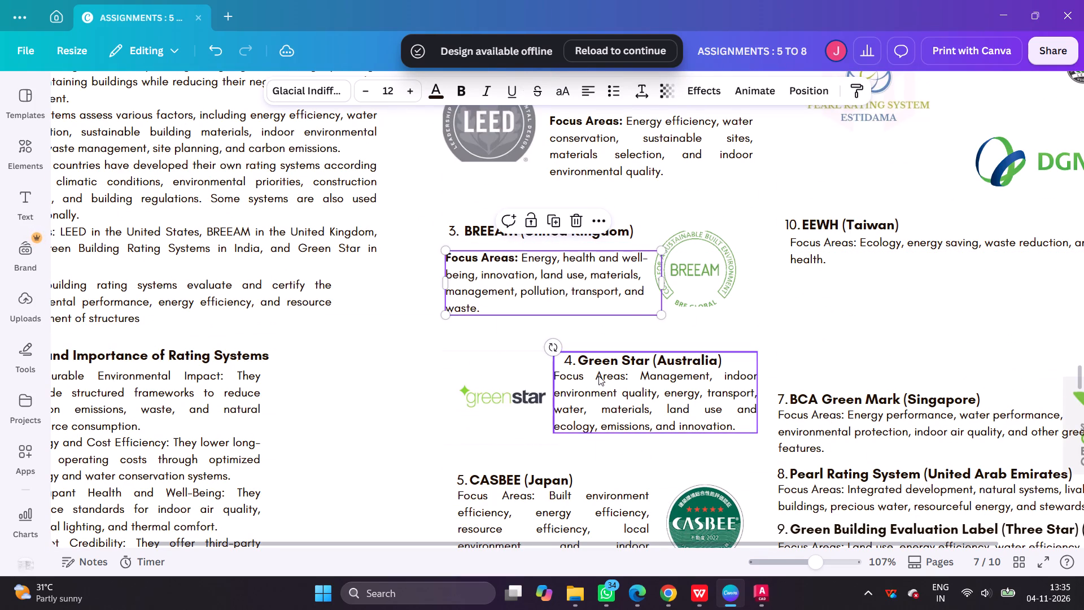
Make the "Focus Areas:" label bold in the Green Star (Australia) description.
{"action": "double_click", "coordinate": [598, 376]}
{"action": "left_click", "coordinate": [631, 378]}
{"action": "left_click_drag", "start_coordinate": [633, 377], "coordinate": [554, 380]}
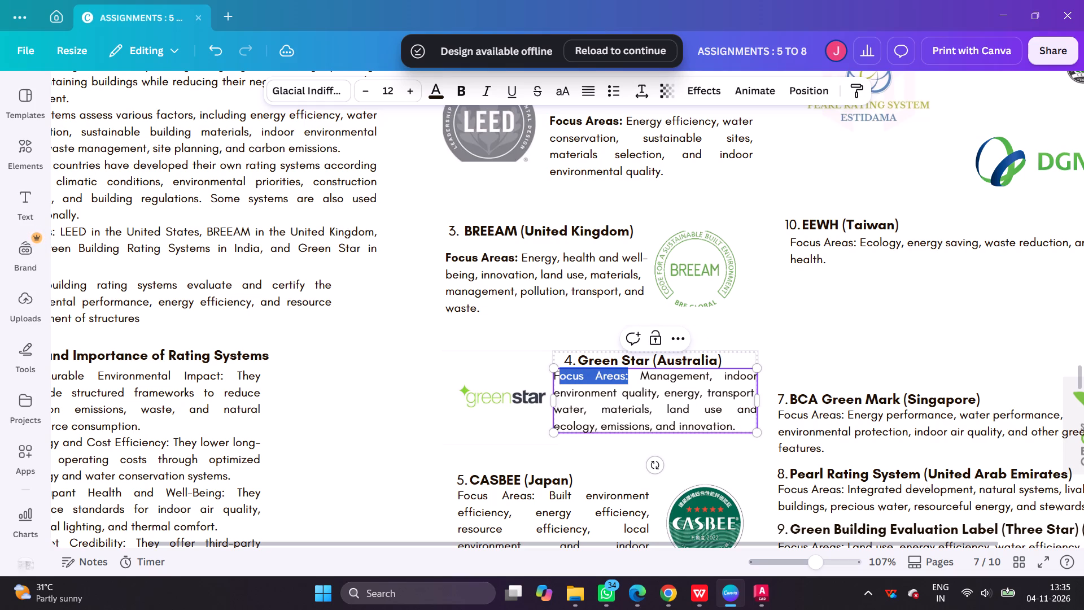
{"action": "left_click_drag", "start_coordinate": [554, 380], "coordinate": [549, 380]}
{"action": "key", "text": "ctrl+b"}
{"action": "left_click", "coordinate": [782, 327]}
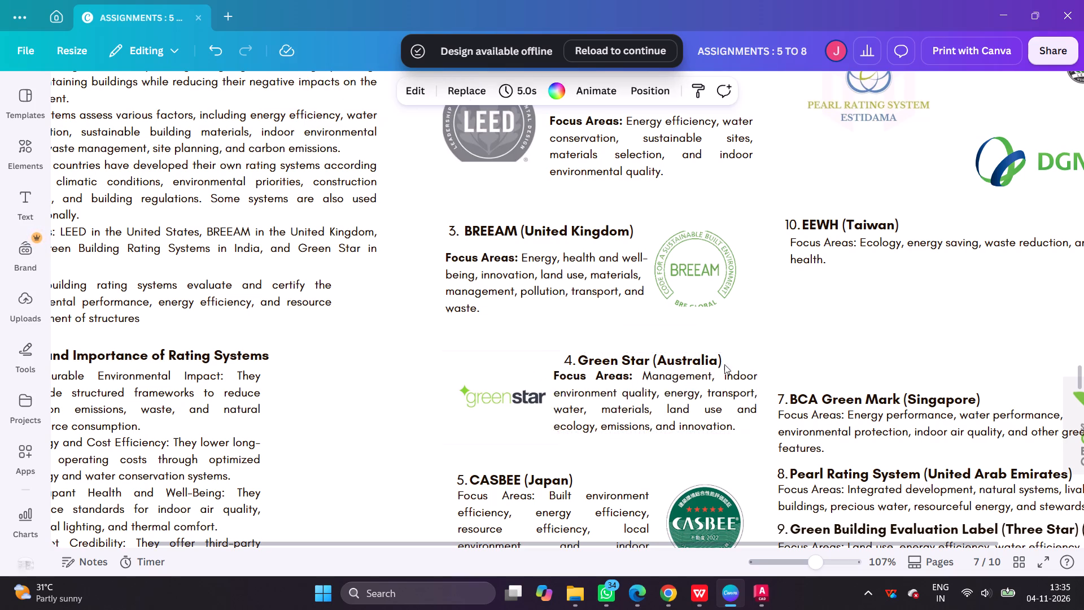
Move the Green Star (Australia) description slightly down, away from its heading, keeping it aligned beside the logo.
{"action": "double_click", "coordinate": [672, 395]}
{"action": "left_click", "coordinate": [710, 365]}
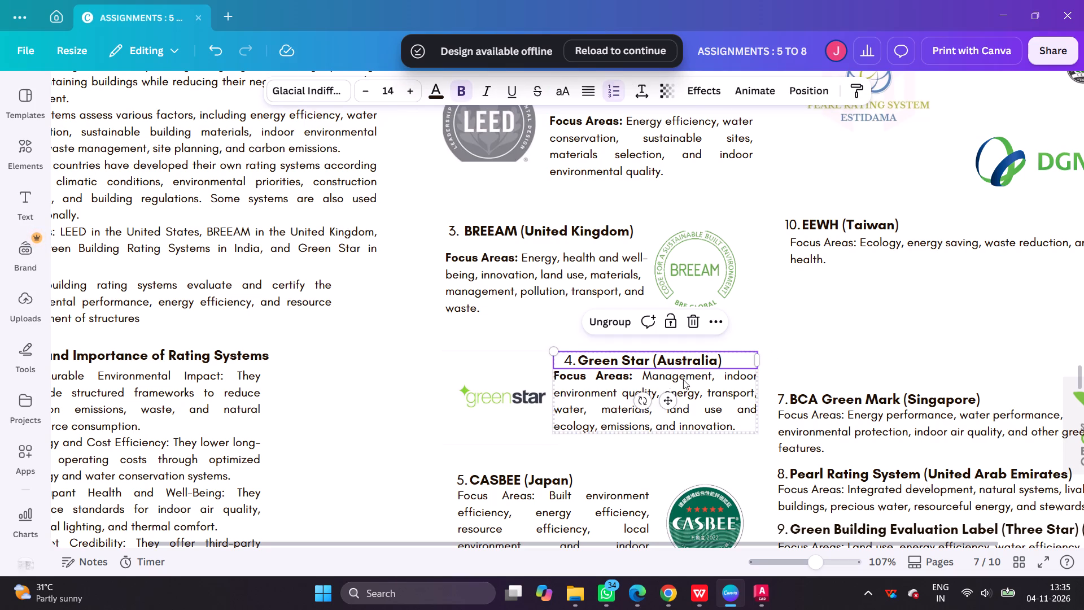
{"action": "left_click", "coordinate": [662, 392], "text": "shift"}
{"action": "left_click", "coordinate": [688, 386]}
{"action": "left_click_drag", "start_coordinate": [669, 389], "coordinate": [668, 394], "text": "shift"}
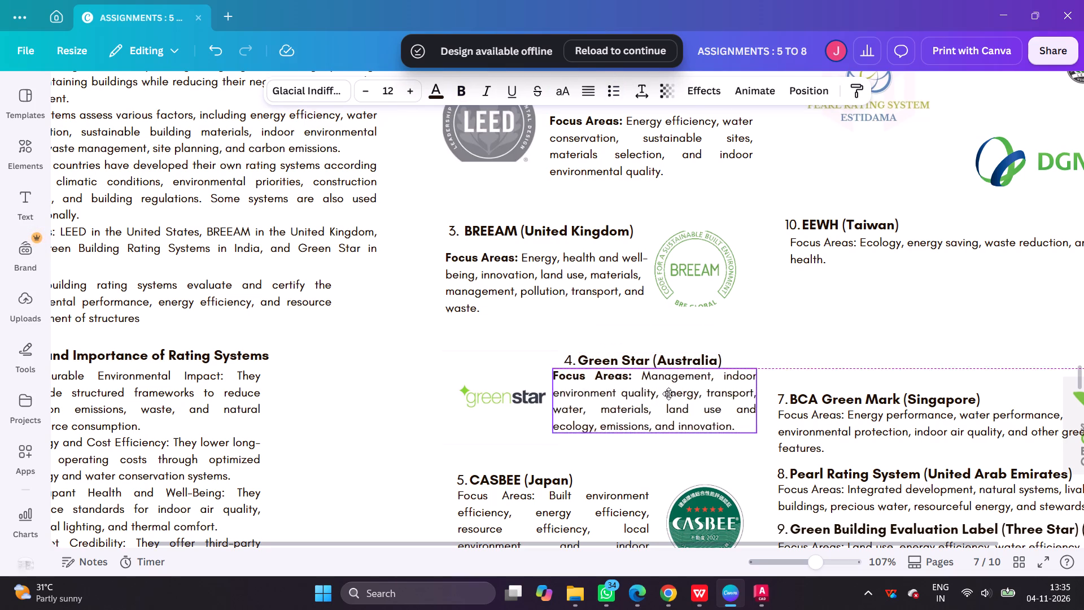
{"action": "left_click_drag", "start_coordinate": [668, 394], "coordinate": [672, 395], "text": "shift"}
Make the "Focus Areas:" label bold in the CASBEE (Japan) description.
{"action": "scroll", "coordinate": [619, 334], "scroll_direction": "down", "scroll_amount": 1}
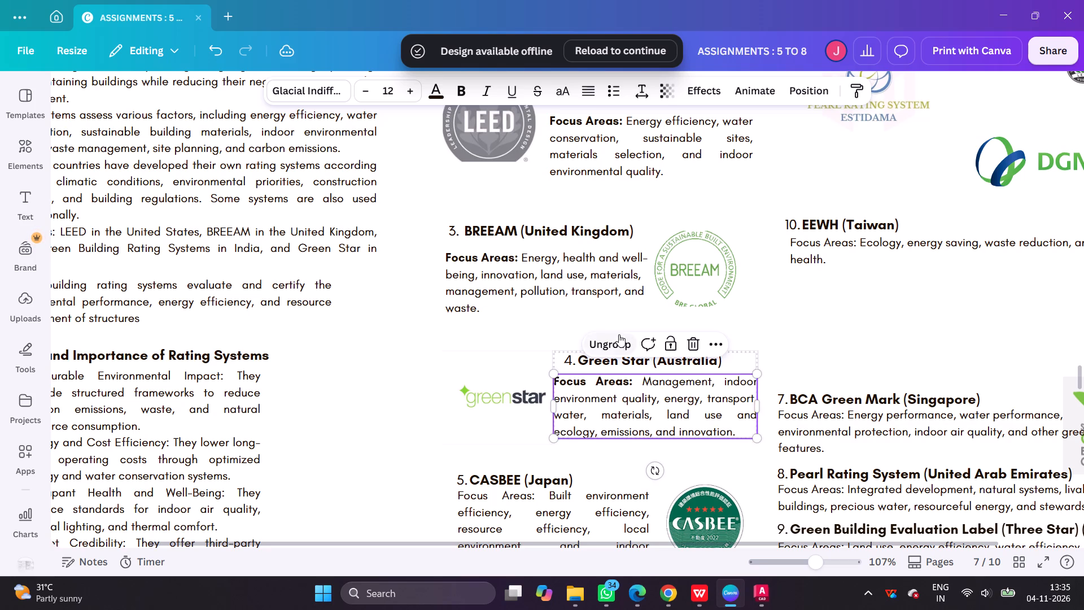
{"action": "scroll", "coordinate": [619, 334], "scroll_direction": "down", "scroll_amount": 1}
{"action": "double_click", "coordinate": [553, 356]}
{"action": "left_click", "coordinate": [537, 358]}
{"action": "left_click_drag", "start_coordinate": [540, 353], "coordinate": [506, 359]}
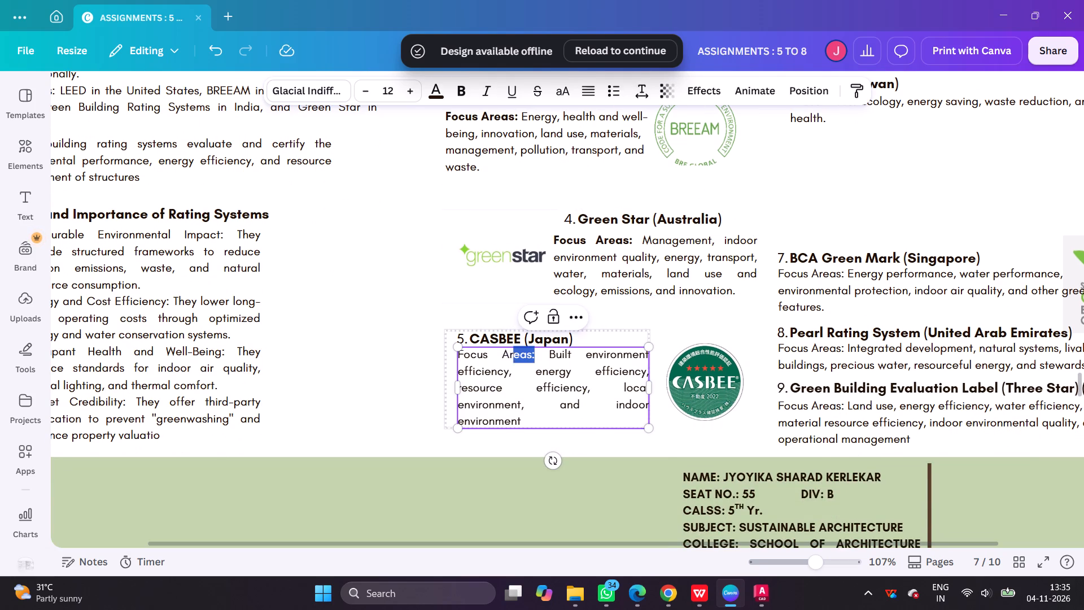
{"action": "left_click_drag", "start_coordinate": [506, 359], "coordinate": [459, 360]}
{"action": "key", "text": "ctrl+b"}
{"action": "left_click", "coordinate": [395, 310]}
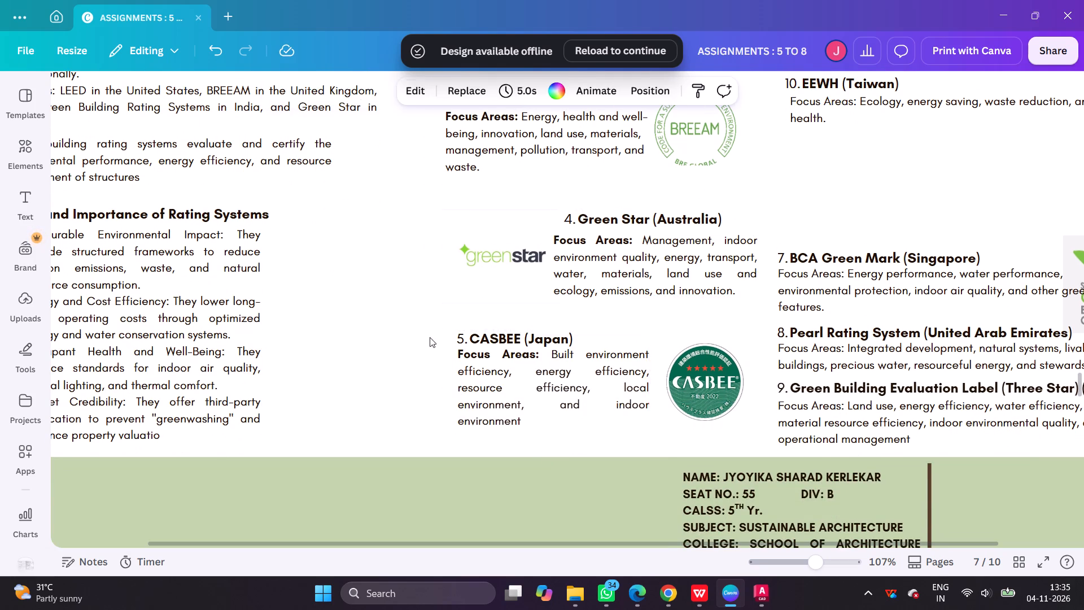
Move the CASBEE (Japan) description slightly down to leave a gap beneath its heading.
{"action": "left_click", "coordinate": [544, 388]}
{"action": "left_click", "coordinate": [544, 381]}
{"action": "left_click", "coordinate": [544, 380]}
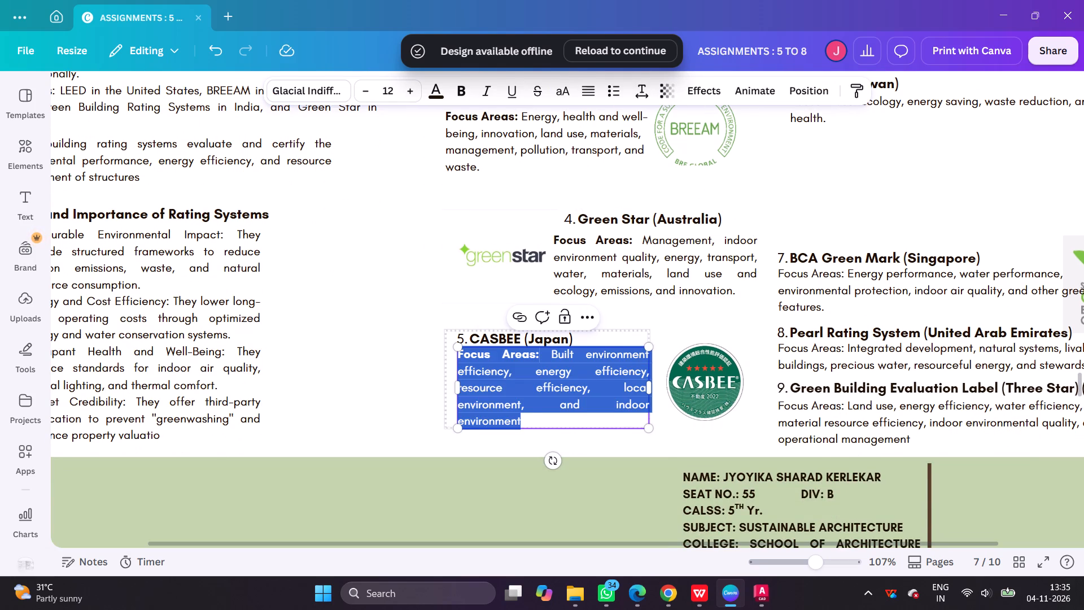
{"action": "left_click", "coordinate": [599, 341]}
{"action": "left_click", "coordinate": [560, 364], "text": "shift"}
{"action": "left_click", "coordinate": [567, 362]}
{"action": "left_click_drag", "start_coordinate": [566, 361], "coordinate": [566, 361], "text": "shift"}
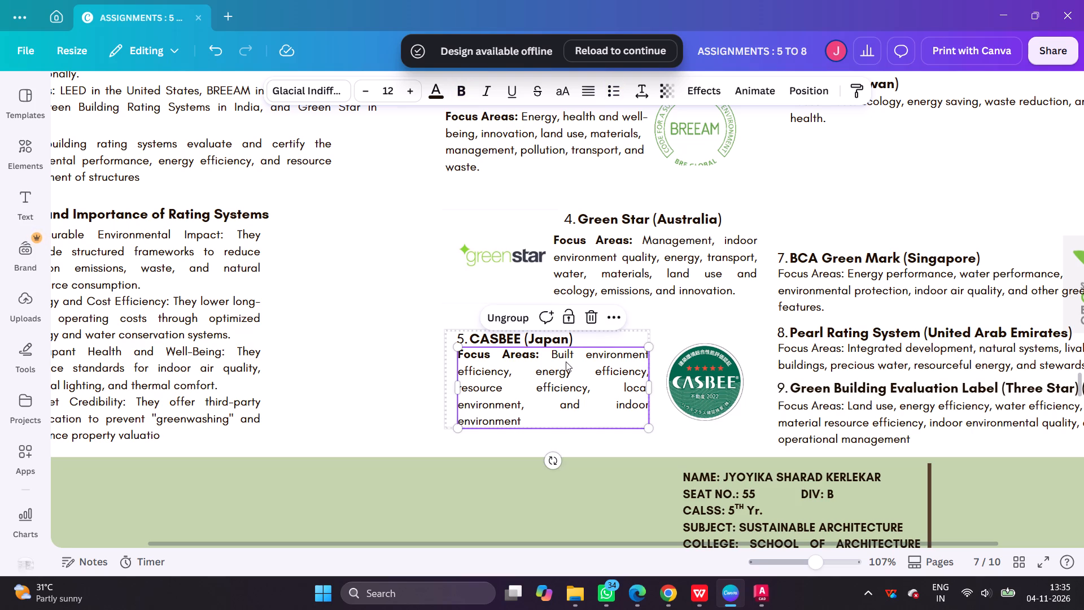
{"action": "left_click_drag", "start_coordinate": [566, 361], "coordinate": [565, 370], "text": "shift"}
Make the "Focus Areas:" label bold in the DGNB System (Germany) description.
{"action": "scroll", "coordinate": [827, 387], "scroll_direction": "up", "scroll_amount": 3}
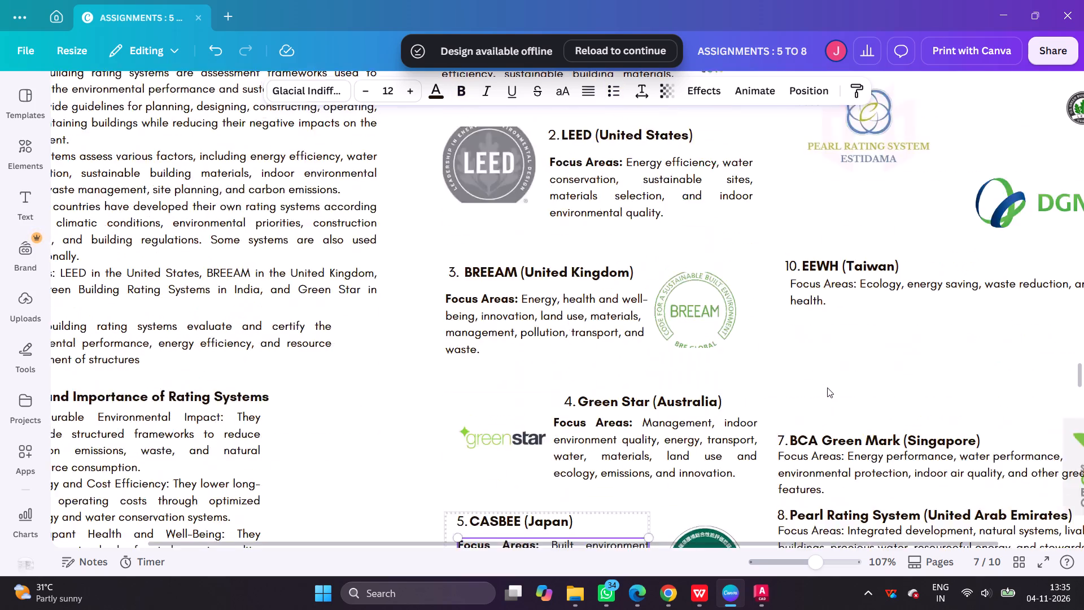
{"action": "double_click", "coordinate": [836, 238]}
{"action": "left_click_drag", "start_coordinate": [843, 238], "coordinate": [816, 241]}
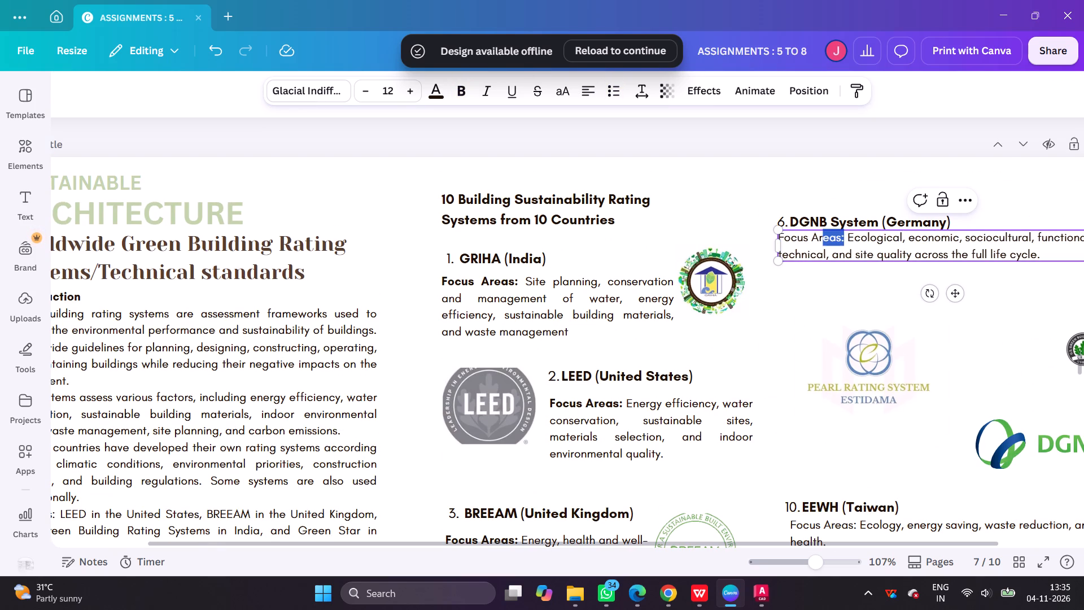
{"action": "left_click_drag", "start_coordinate": [816, 241], "coordinate": [776, 241]}
{"action": "key", "text": "ctrl+b"}
{"action": "left_click", "coordinate": [773, 287]}
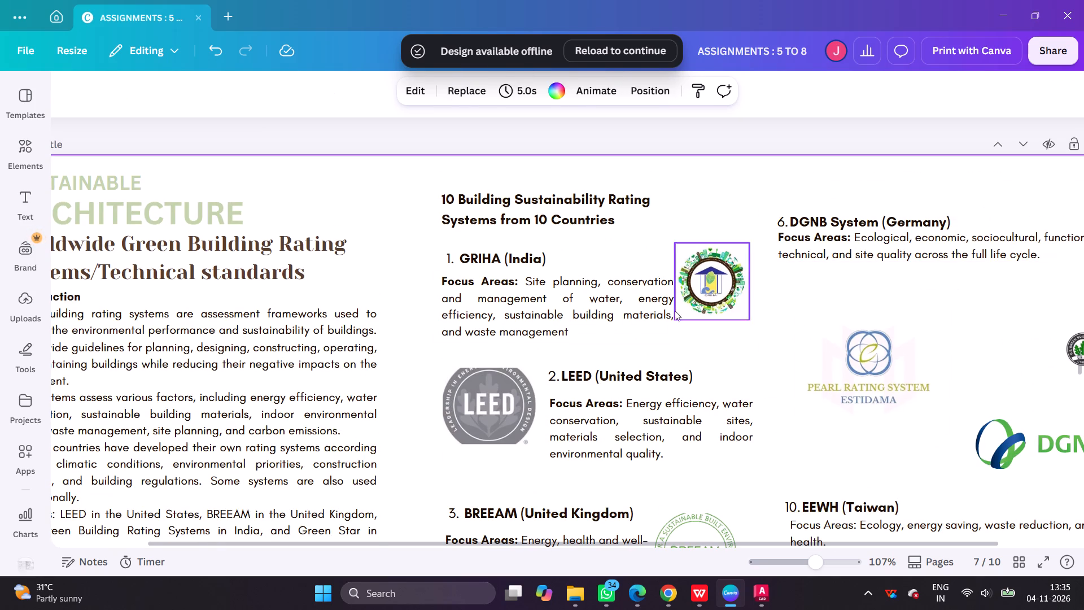
Narrow the DGNB System (Germany) description so it wraps onto three lines, and justify its text.
{"action": "scroll", "coordinate": [600, 317], "scroll_direction": "down", "scroll_amount": 3, "text": "ctrl"}
{"action": "left_click", "coordinate": [842, 285]}
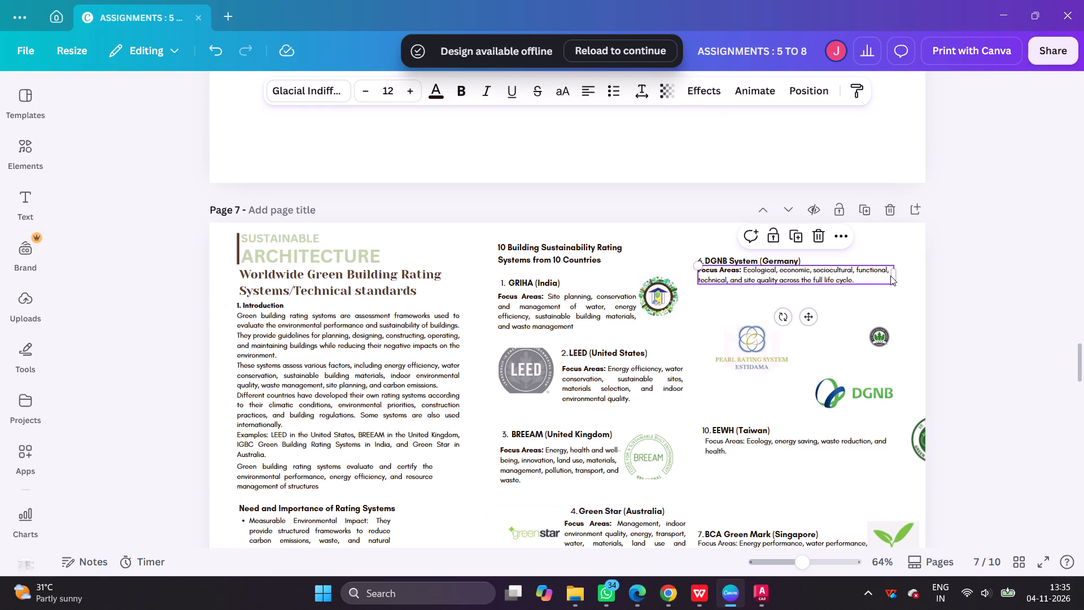
{"action": "left_click_drag", "start_coordinate": [896, 275], "coordinate": [827, 271]}
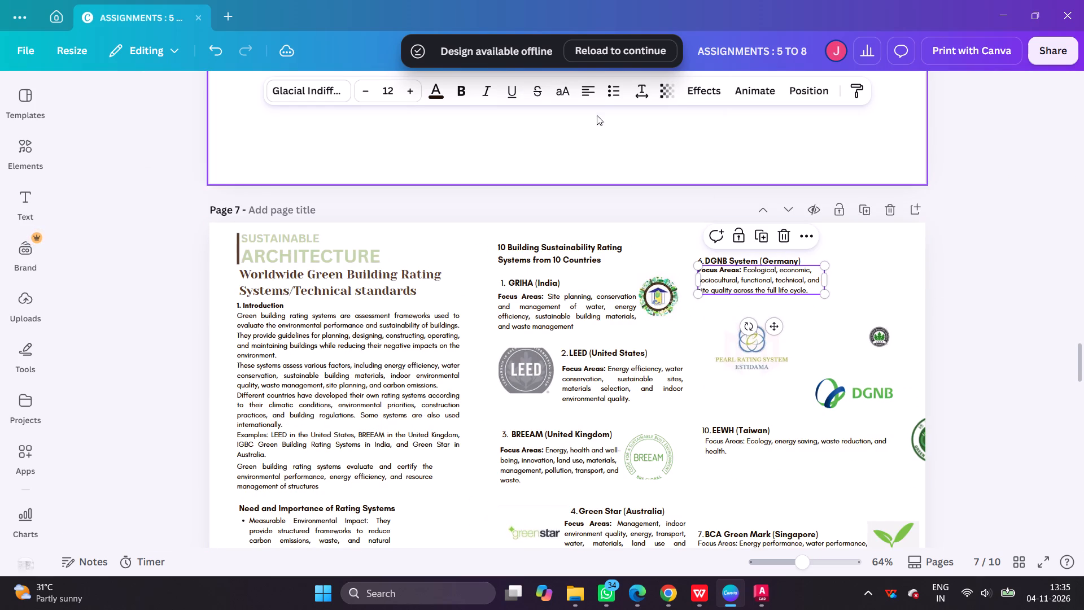
{"action": "triple_click", "coordinate": [585, 90]}
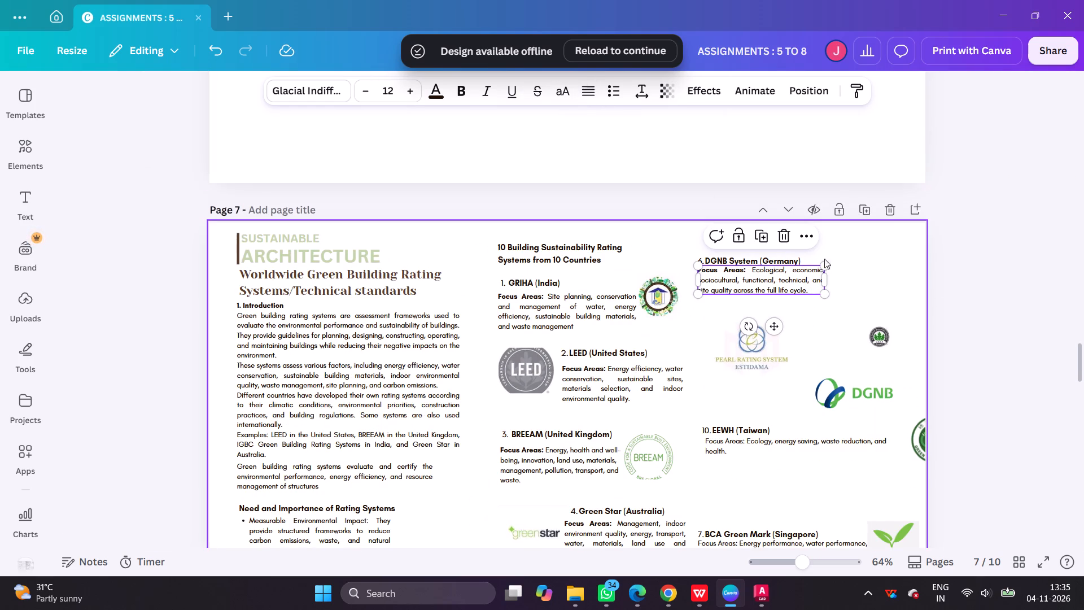
{"action": "left_click", "coordinate": [858, 254]}
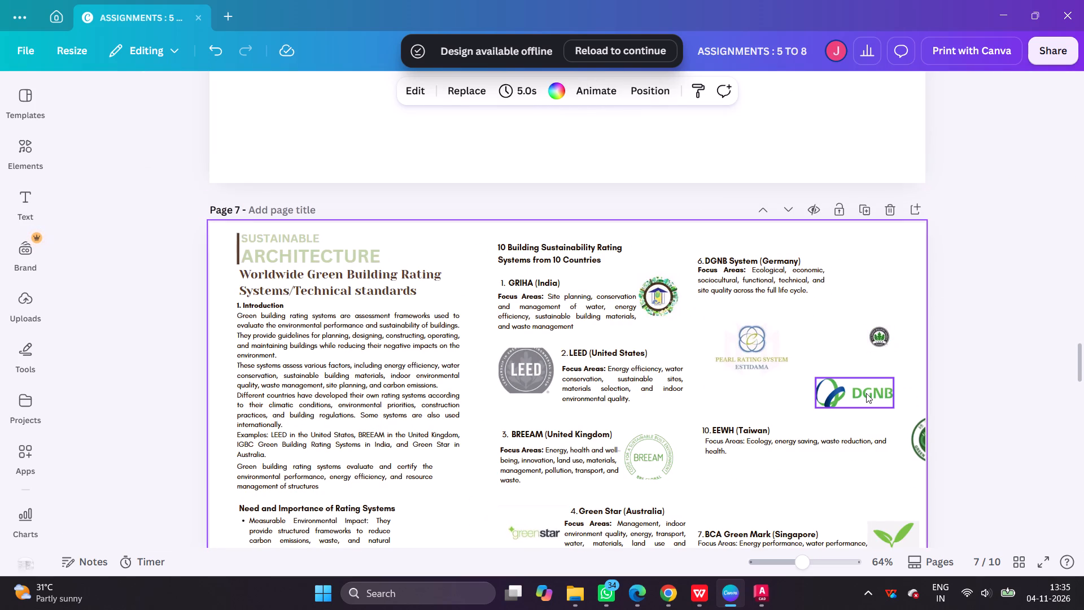
Move the DGNB logo up beside the DGNB System (Germany) description.
{"action": "left_click_drag", "start_coordinate": [866, 394], "coordinate": [878, 277]}
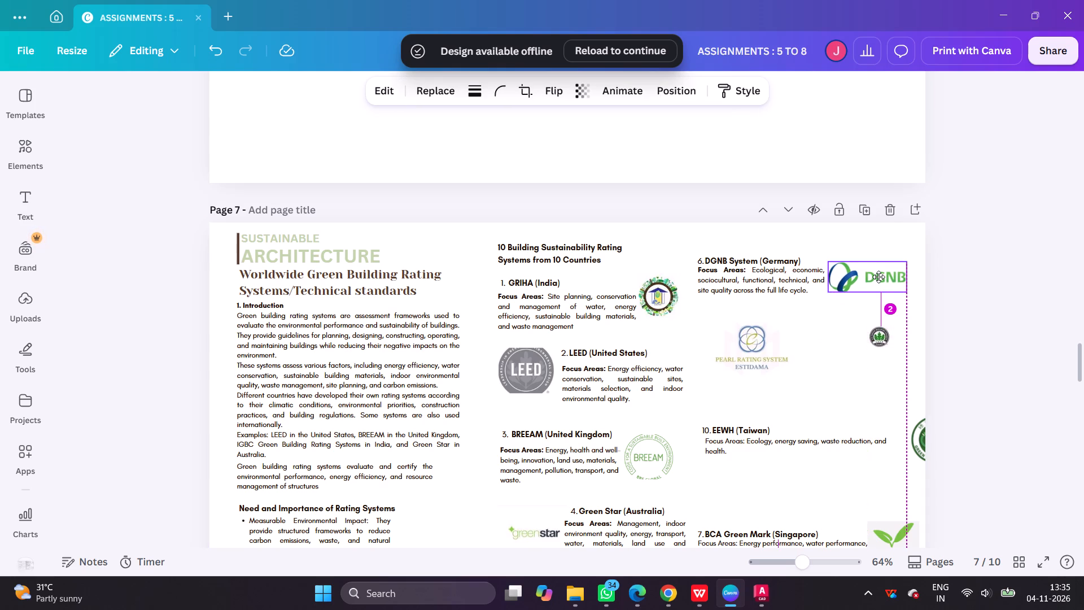
{"action": "left_click_drag", "start_coordinate": [878, 277], "coordinate": [879, 276]}
Check the Assignment 7 content requirements in the WPS Office brief and return to the Canva design.
{"action": "scroll", "coordinate": [700, 323], "scroll_direction": "down", "scroll_amount": 1}
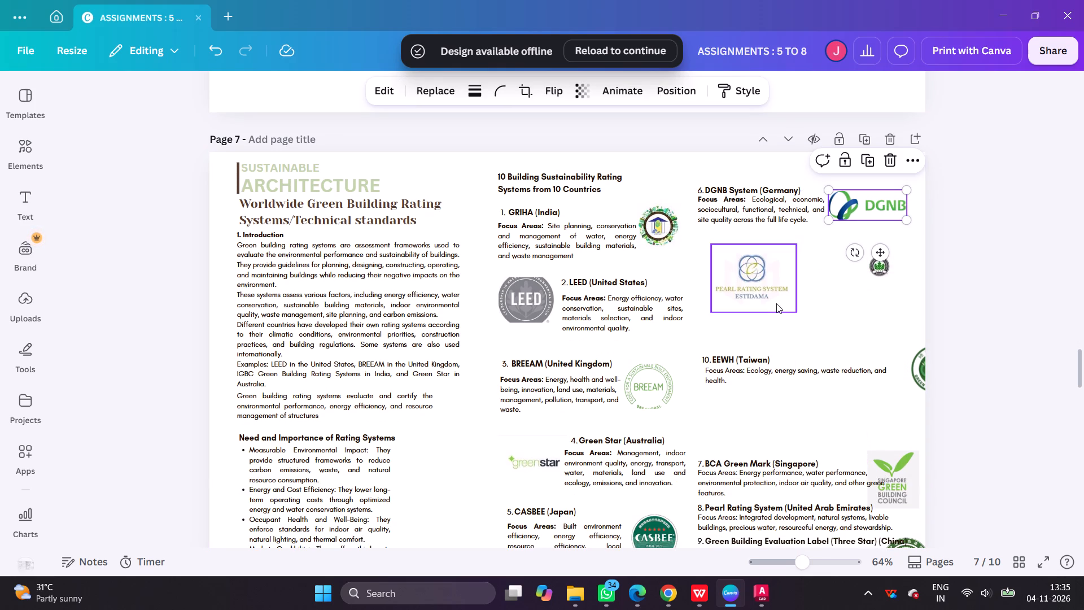
{"action": "scroll", "coordinate": [771, 305], "scroll_direction": "down", "scroll_amount": 5}
{"action": "scroll", "coordinate": [771, 305], "scroll_direction": "up", "scroll_amount": 4}
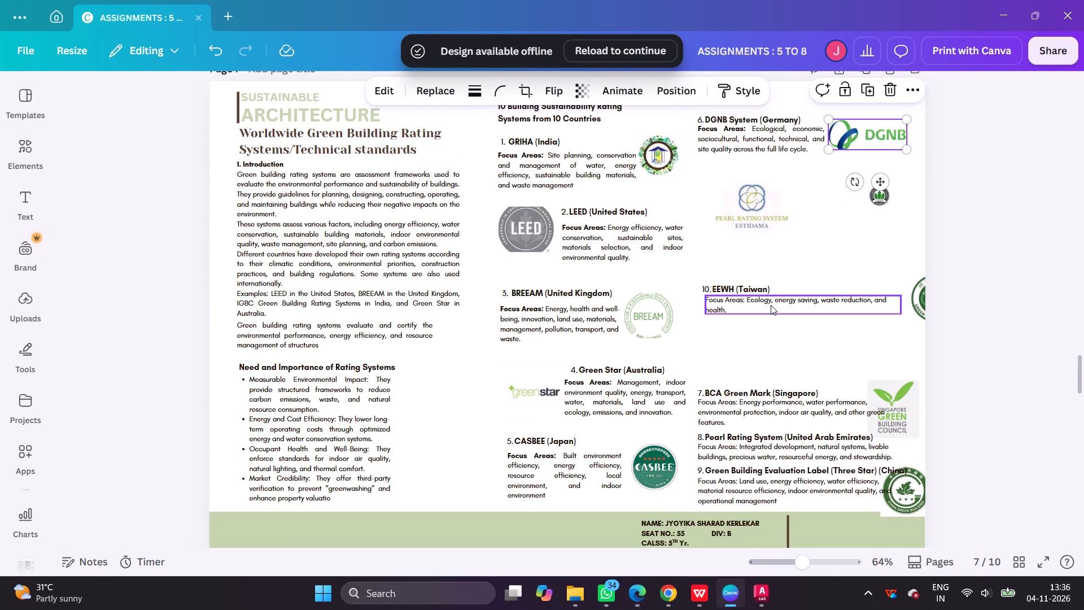
{"action": "left_click", "coordinate": [694, 595]}
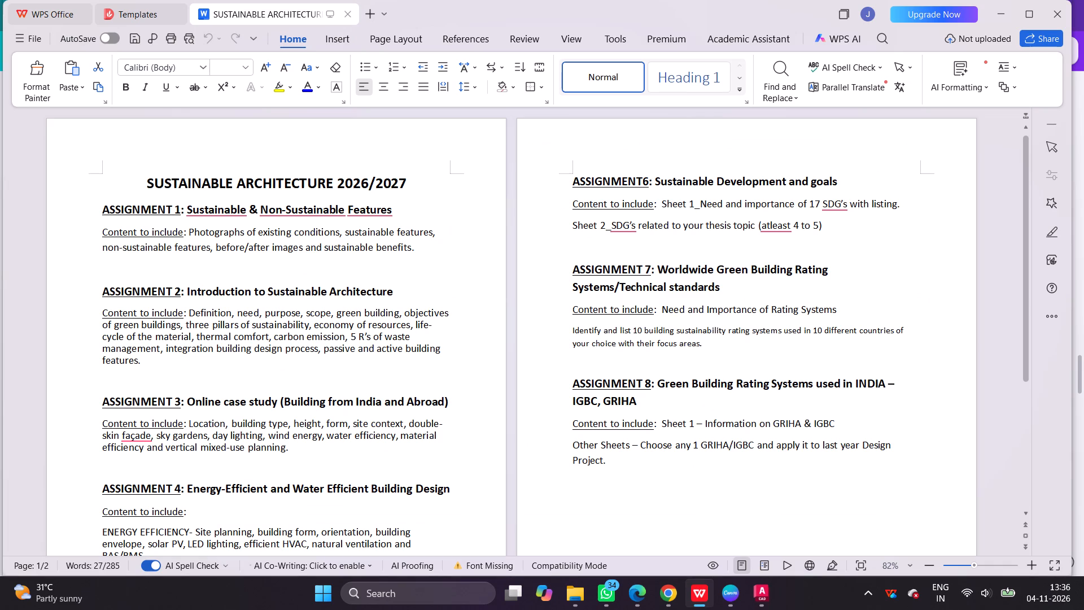
{"action": "left_click", "coordinate": [996, 423]}
{"action": "left_click", "coordinate": [727, 595]}
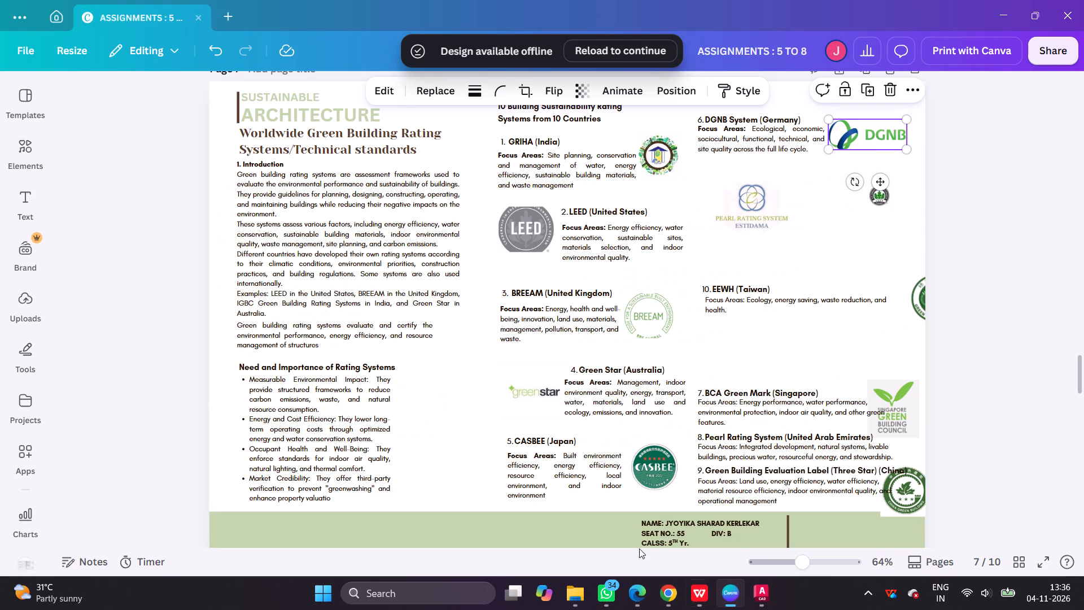
Widen the bulleted text box under Need and Importance of Rating Systems to nearly the width of the introduction.
{"action": "left_click", "coordinate": [303, 433]}
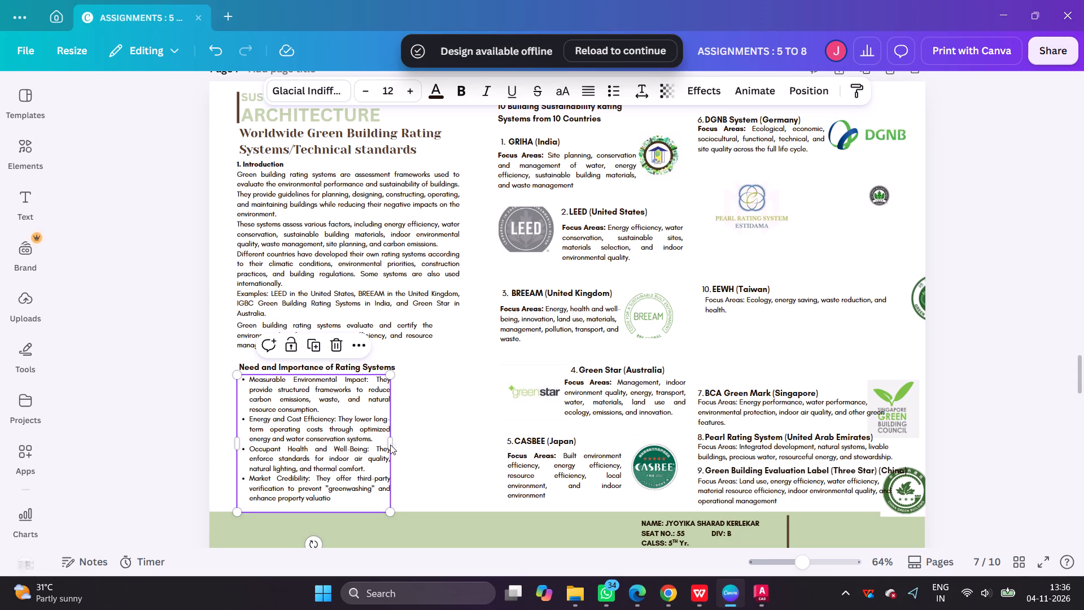
{"action": "left_click_drag", "start_coordinate": [391, 444], "coordinate": [445, 451]}
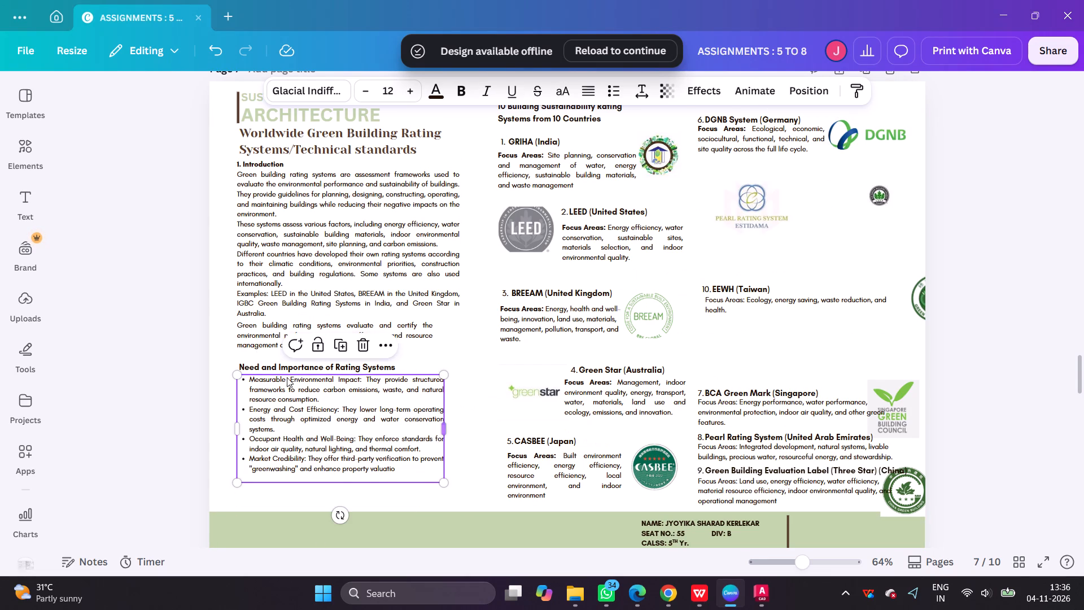
{"action": "left_click", "coordinate": [182, 324]}
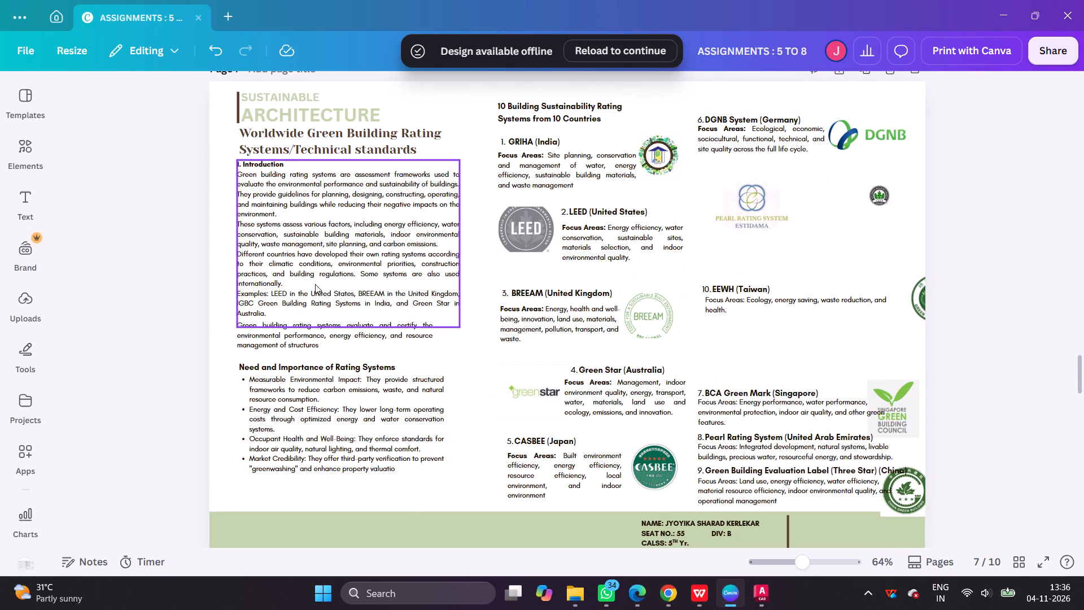
Delete the separate paragraph below the introduction that begins "Green building rating systems evaluate and certify".
{"action": "left_click", "coordinate": [295, 337]}
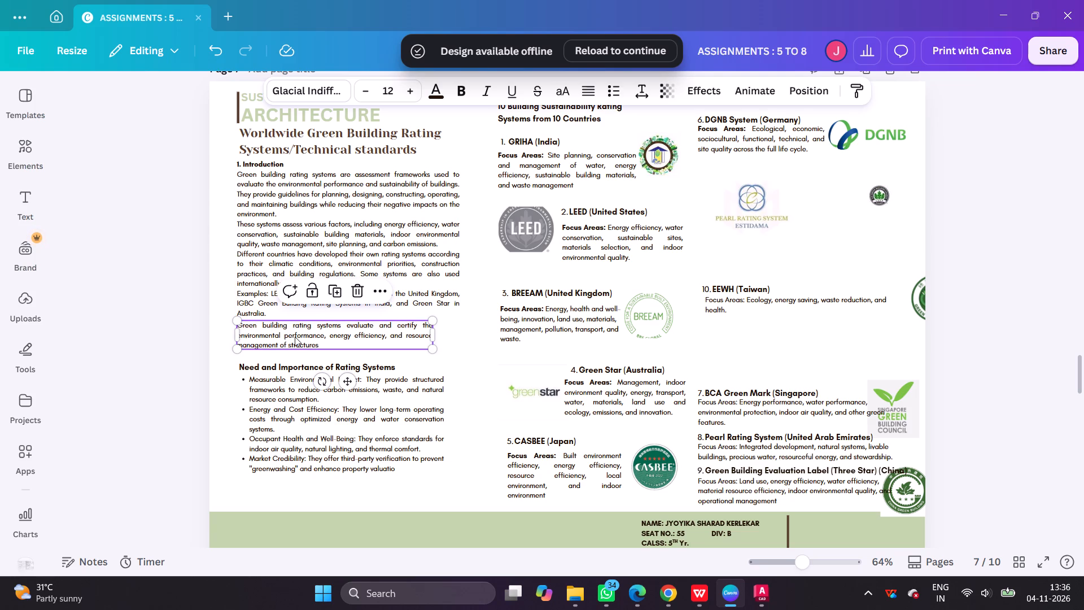
{"action": "key", "text": "Delete"}
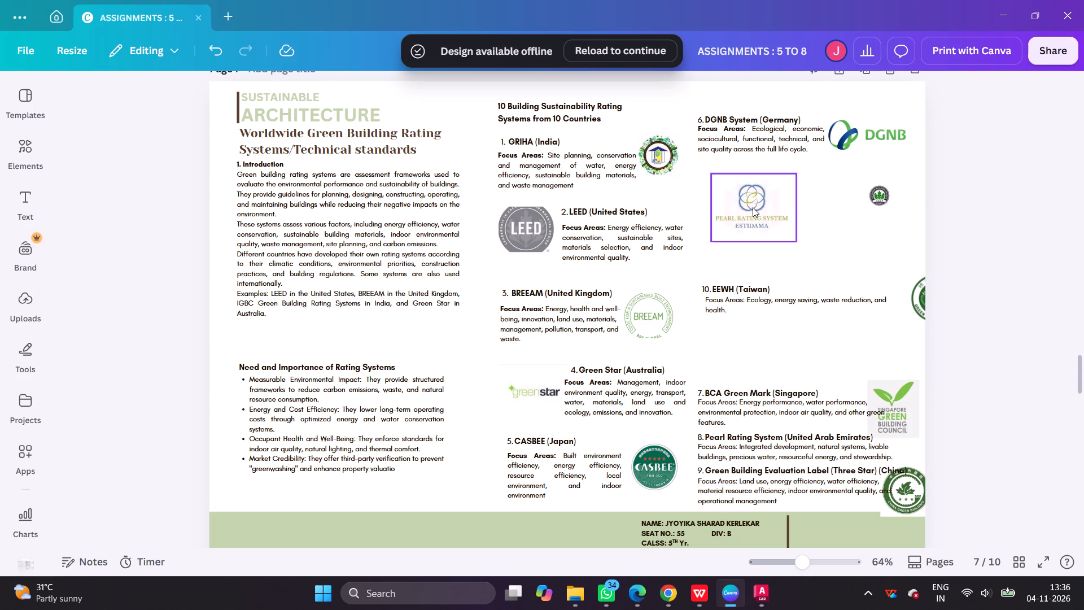
Move the Pearl Rating System Estidama logo down below the EEWH (Taiwan) description, clearing the space under the DGNB entry.
{"action": "left_click_drag", "start_coordinate": [753, 207], "coordinate": [853, 270]}
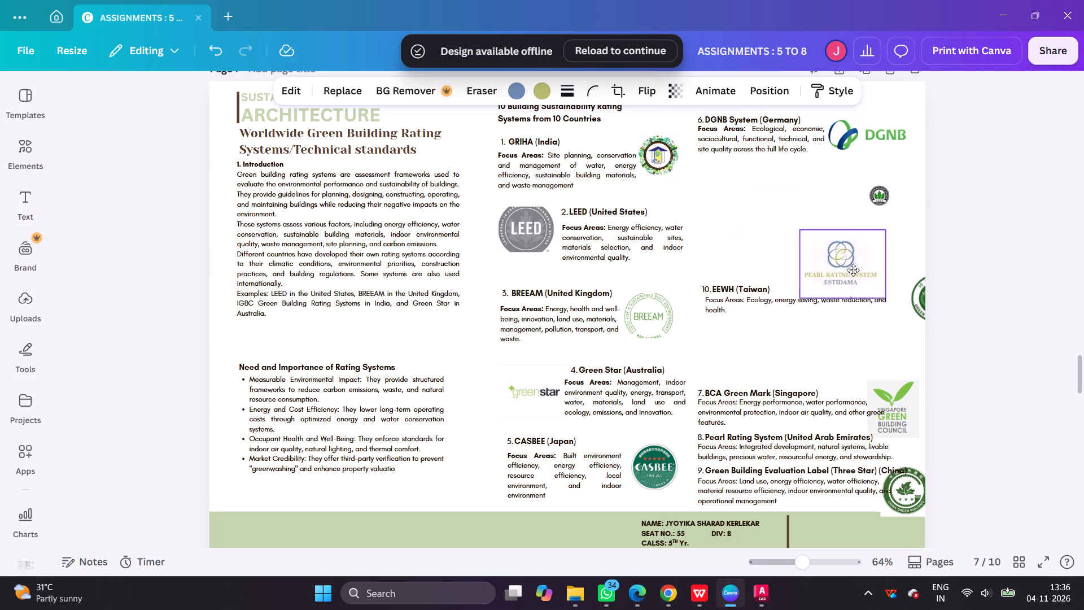
{"action": "left_click_drag", "start_coordinate": [853, 270], "coordinate": [848, 351]}
Move the BCA Green Mark (Singapore) heading, description and logo together up to just above the EEWH (Taiwan) entry.
{"action": "left_click_drag", "start_coordinate": [752, 366], "coordinate": [710, 416]}
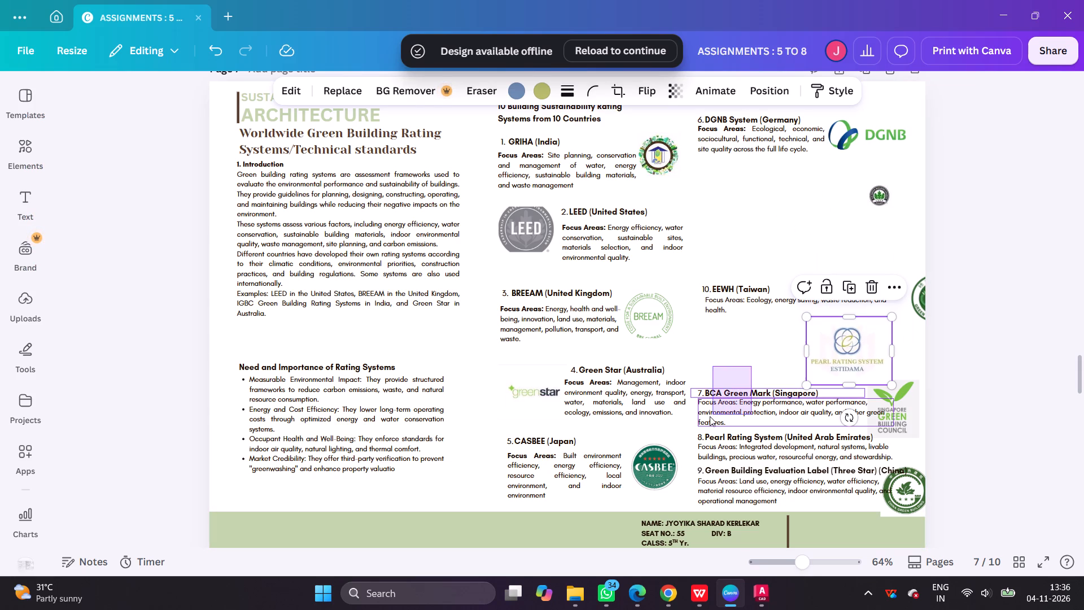
{"action": "left_click_drag", "start_coordinate": [710, 416], "coordinate": [710, 417]}
{"action": "left_click", "coordinate": [908, 422], "text": "shift"}
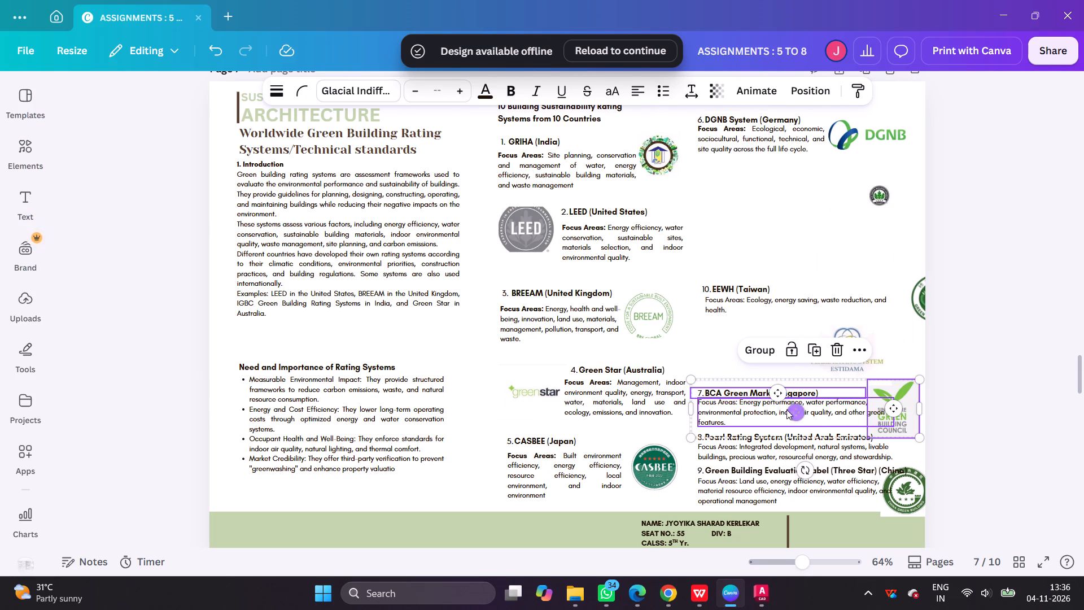
{"action": "left_click_drag", "start_coordinate": [757, 405], "coordinate": [761, 243]}
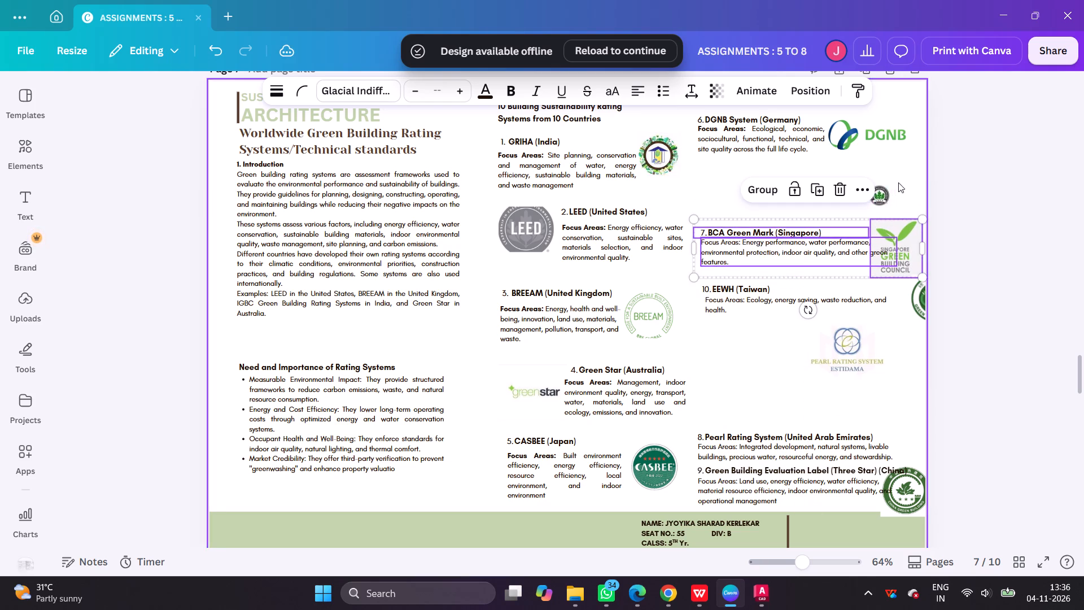
Move the small round green logo from under the DGNB entry to beside the Need and Importance of Rating Systems heading.
{"action": "left_click_drag", "start_coordinate": [882, 194], "coordinate": [472, 369]}
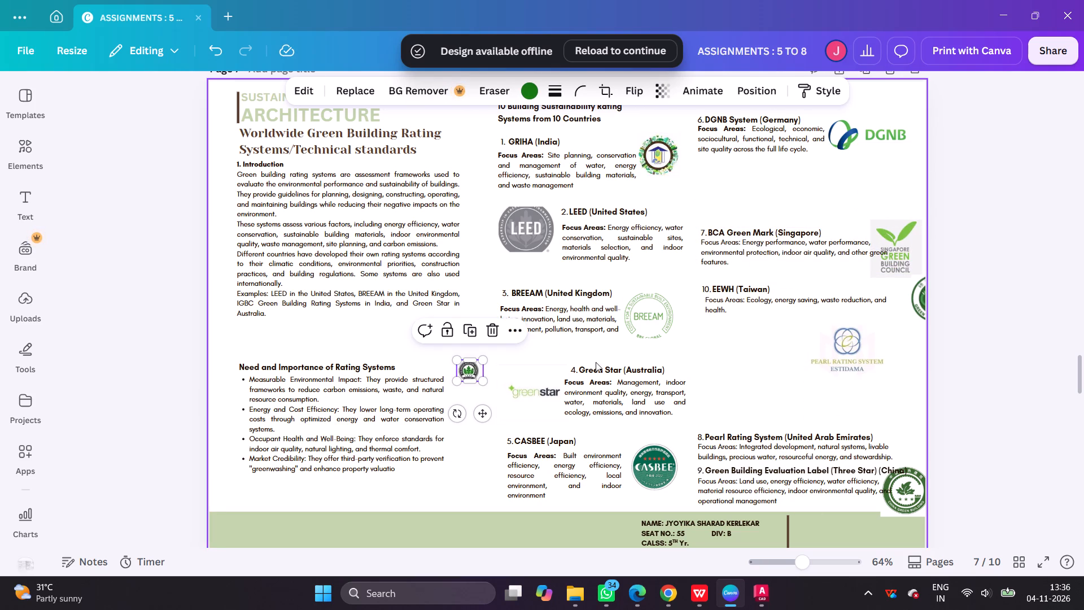
Shift the BCA Green Mark heading, description and logo together further up, closer to the DGNB entry.
{"action": "left_click_drag", "start_coordinate": [888, 195], "coordinate": [789, 260]}
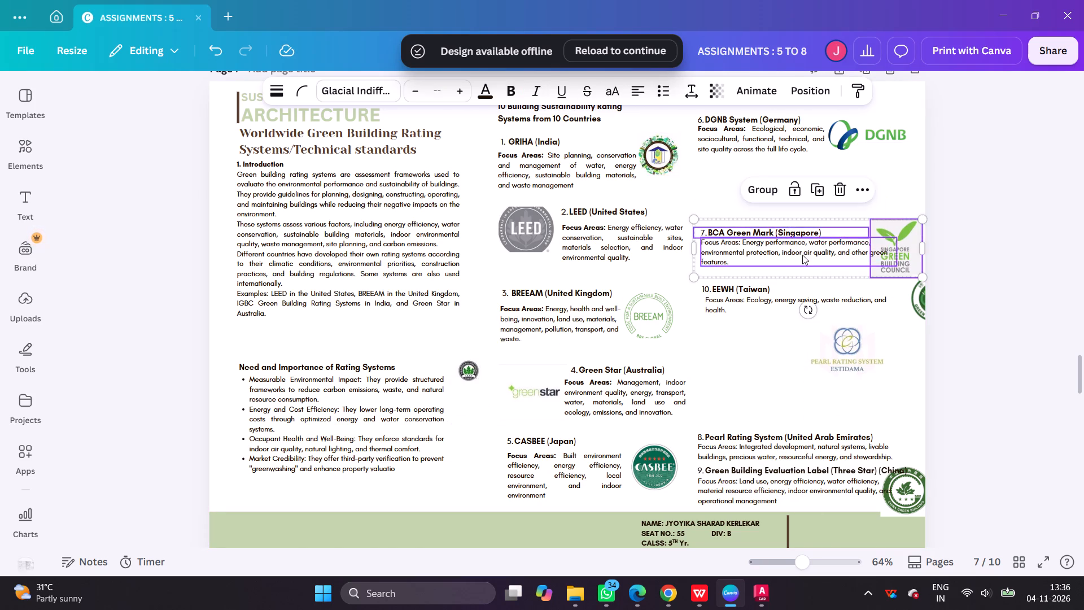
{"action": "scroll", "coordinate": [802, 255], "scroll_direction": "up", "scroll_amount": 1}
{"action": "left_click_drag", "start_coordinate": [819, 406], "coordinate": [819, 381]}
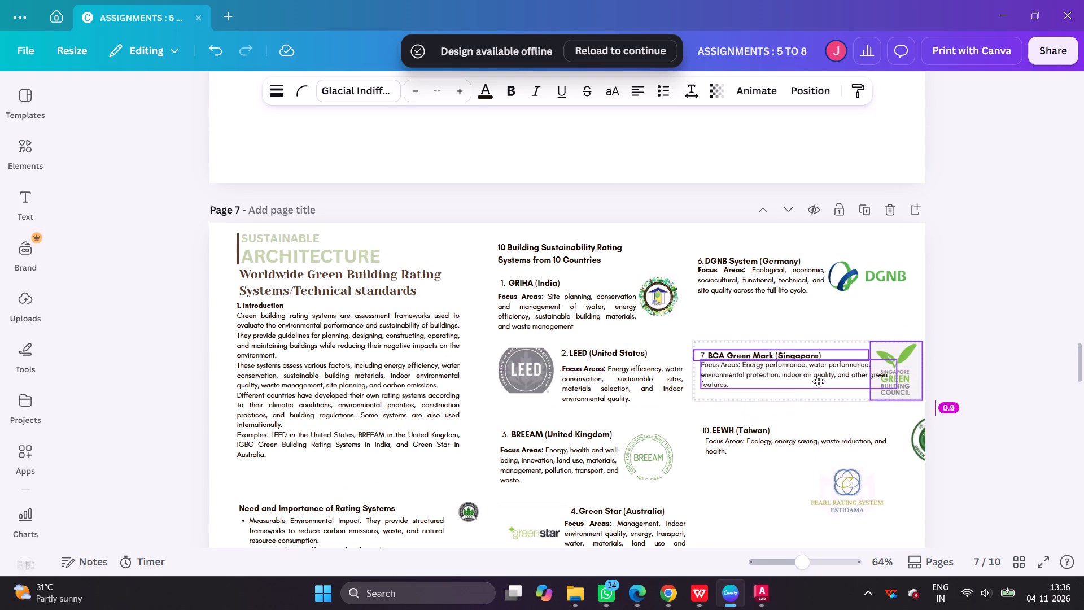
{"action": "left_click_drag", "start_coordinate": [819, 381], "coordinate": [819, 360]}
Enlarge the Singapore Green Building Council logo to about 3.2 by 3.6, matching the LEED logo's width, and place it at the BCA Green Mark entry's left edge.
{"action": "left_click", "coordinate": [903, 327]}
{"action": "left_click", "coordinate": [911, 329]}
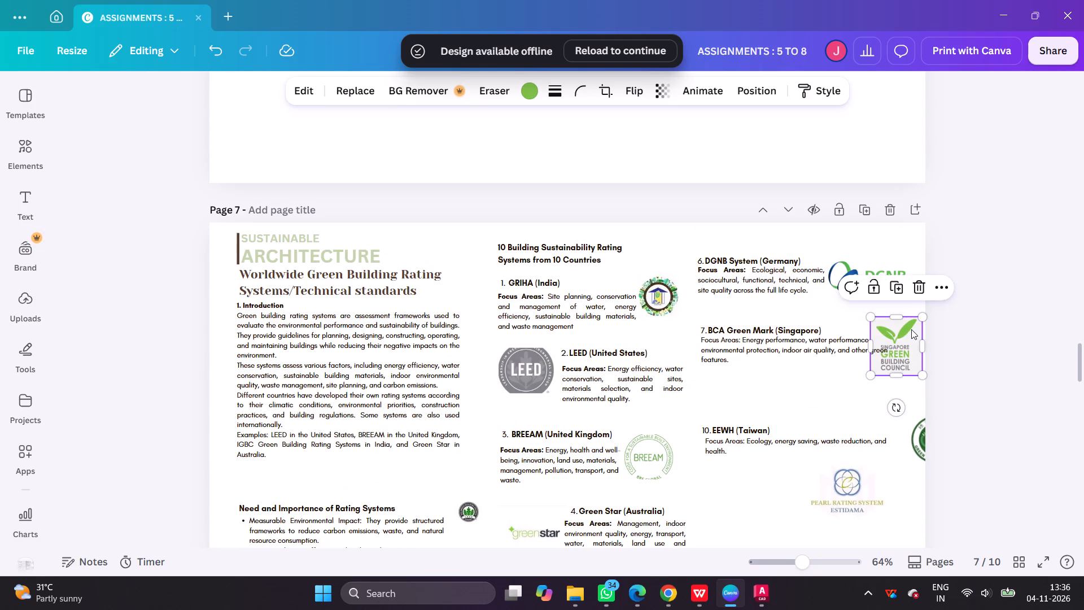
{"action": "left_click_drag", "start_coordinate": [911, 329], "coordinate": [741, 321]}
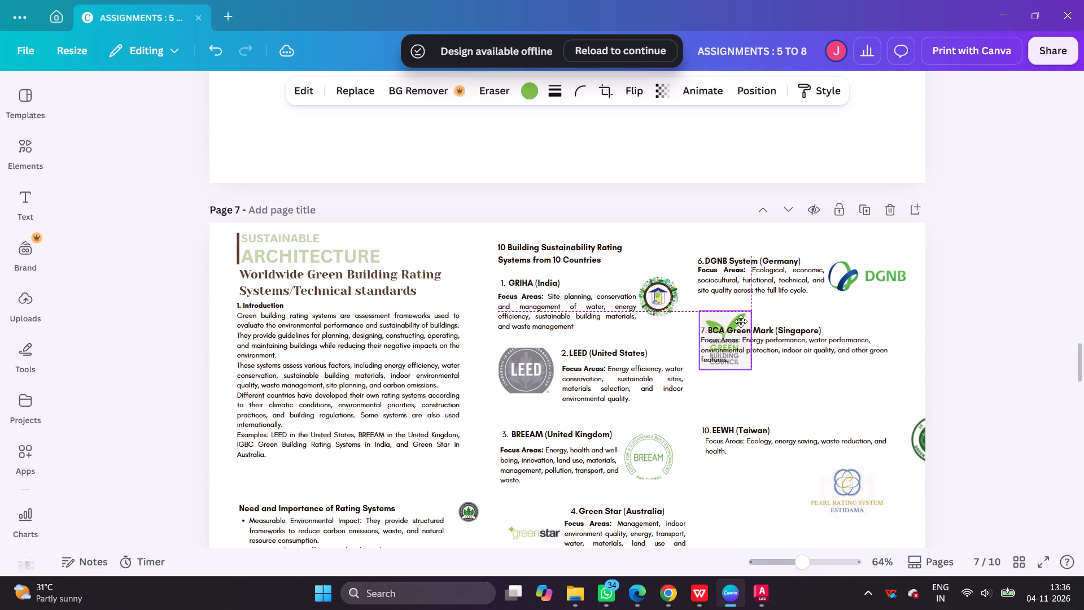
{"action": "left_click_drag", "start_coordinate": [741, 321], "coordinate": [540, 413]}
{"action": "left_click_drag", "start_coordinate": [543, 412], "coordinate": [544, 412]}
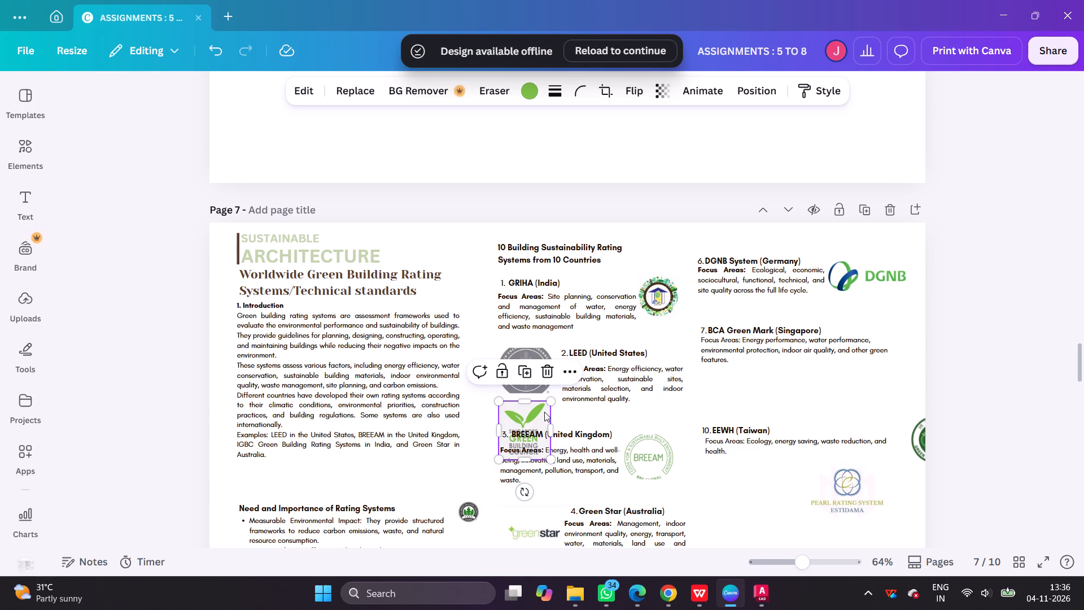
{"action": "left_click_drag", "start_coordinate": [544, 412], "coordinate": [544, 420]}
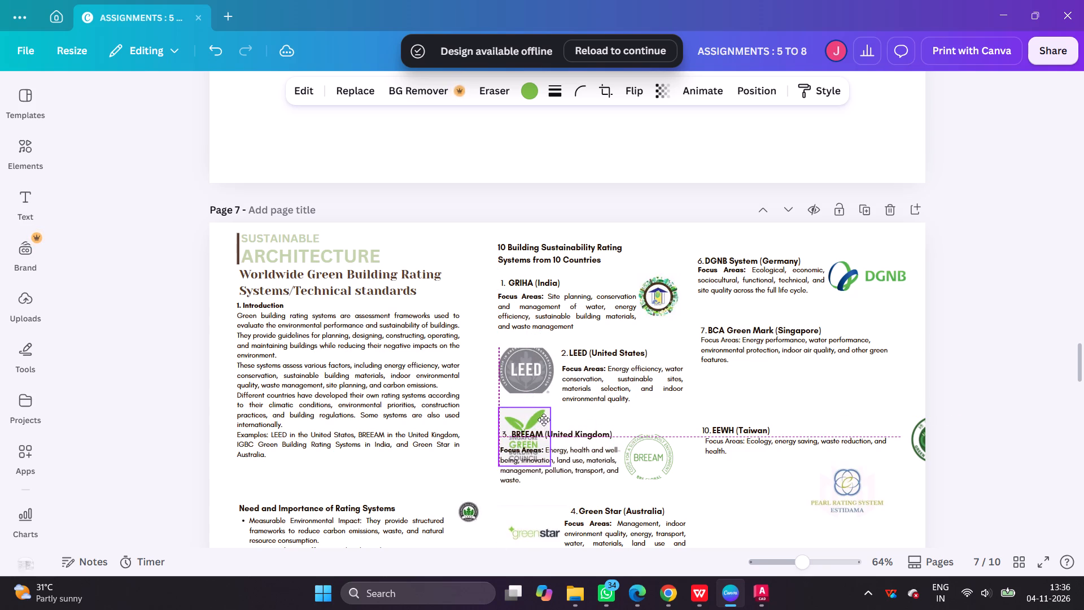
{"action": "left_click_drag", "start_coordinate": [544, 420], "coordinate": [543, 420]}
{"action": "left_click", "coordinate": [553, 470]}
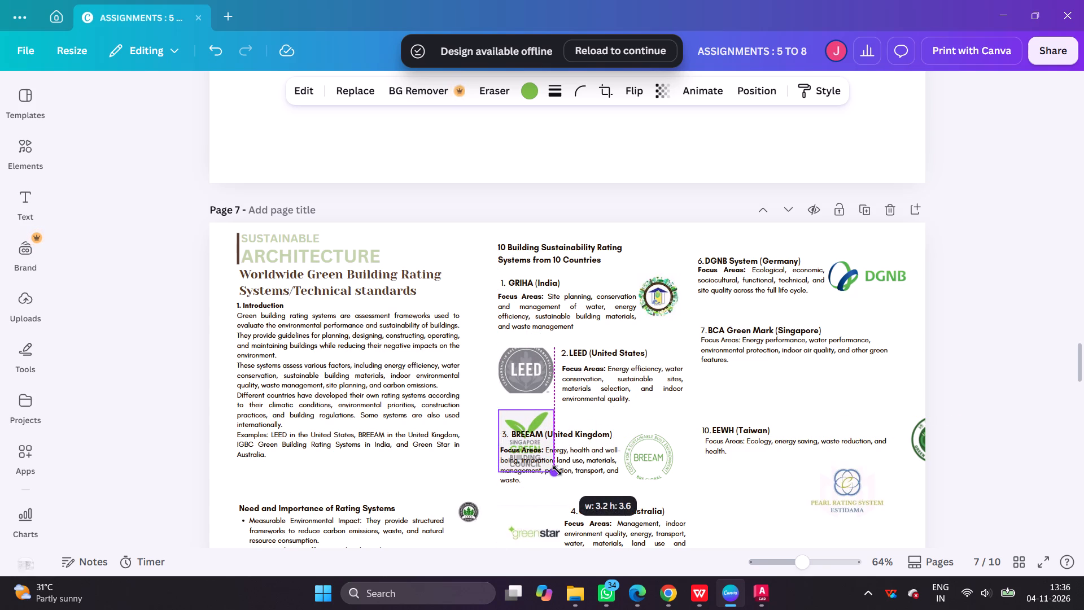
{"action": "left_click_drag", "start_coordinate": [534, 417], "coordinate": [758, 338]}
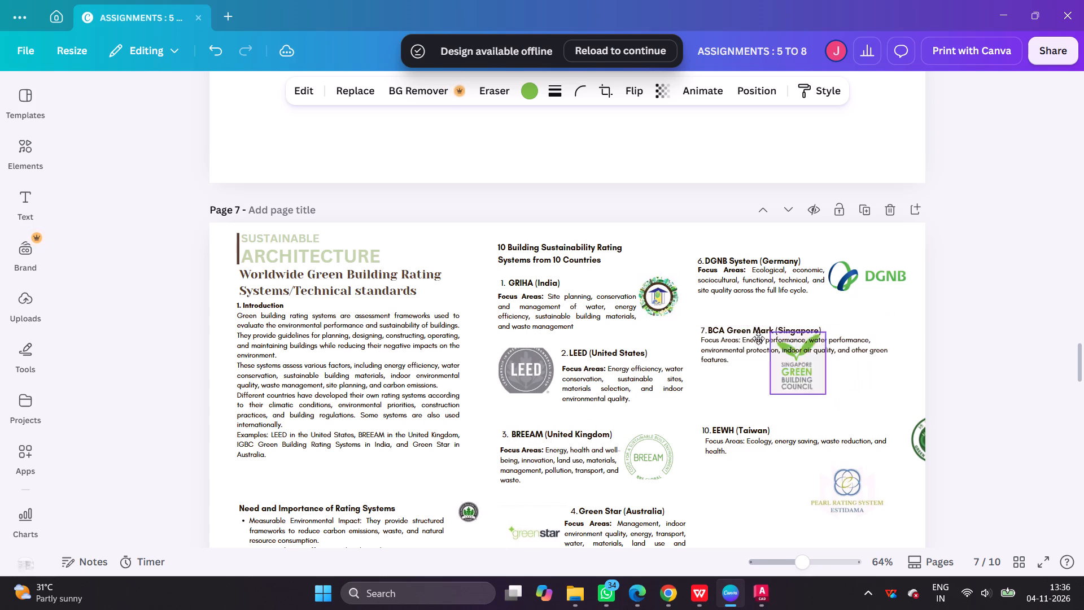
{"action": "left_click_drag", "start_coordinate": [758, 338], "coordinate": [736, 332]}
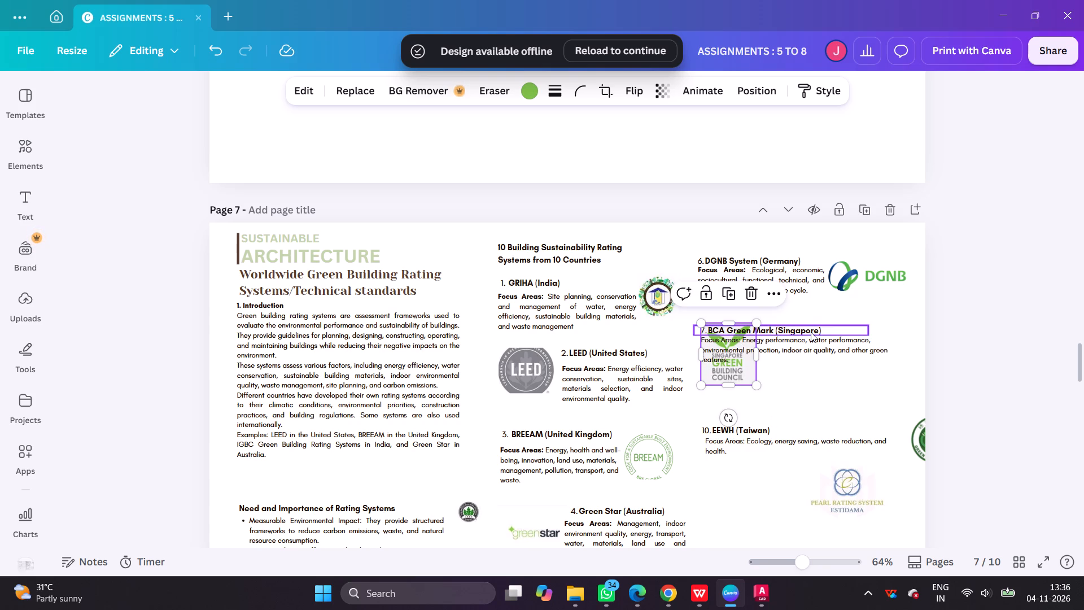
Move the BCA Green Mark heading and description to the right of their logo and narrow them to fit inside the page margin.
{"action": "left_click_drag", "start_coordinate": [812, 313], "coordinate": [802, 348]}
{"action": "left_click_drag", "start_coordinate": [805, 330], "coordinate": [872, 323], "text": "shift"}
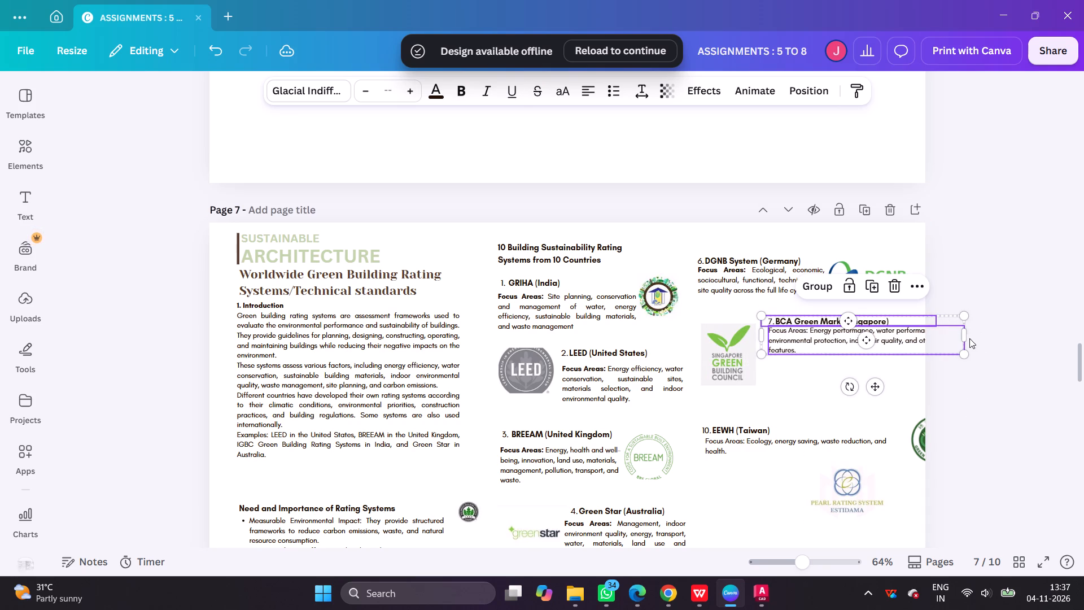
{"action": "left_click_drag", "start_coordinate": [963, 339], "coordinate": [907, 338]}
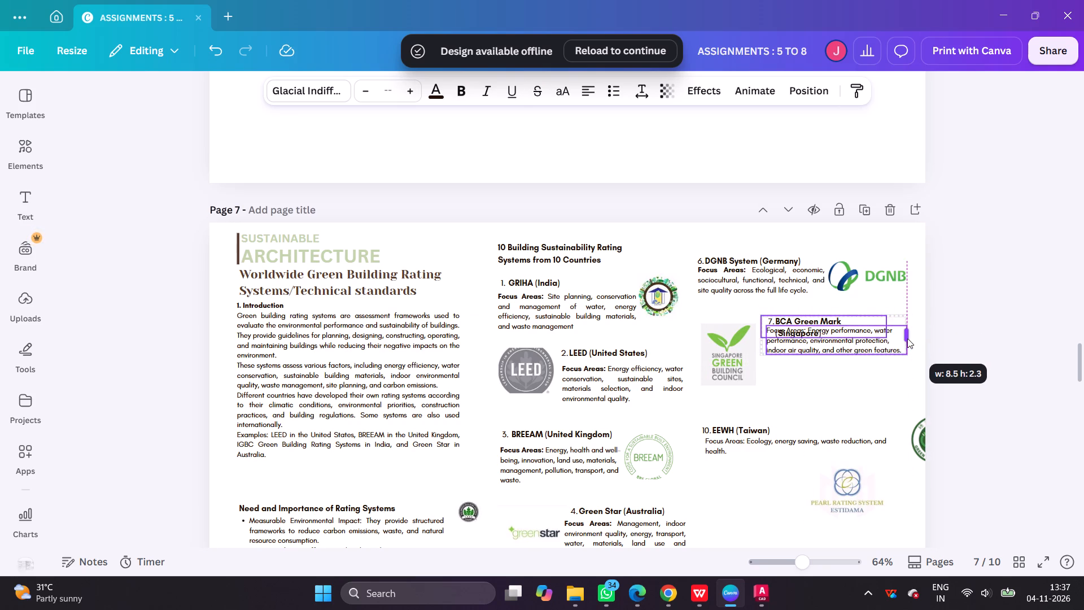
{"action": "left_click_drag", "start_coordinate": [907, 338], "coordinate": [912, 337]}
Adjust the BCA Green Mark heading and description vertically beside the logo, leaving a small gap between them.
{"action": "left_click", "coordinate": [863, 388]}
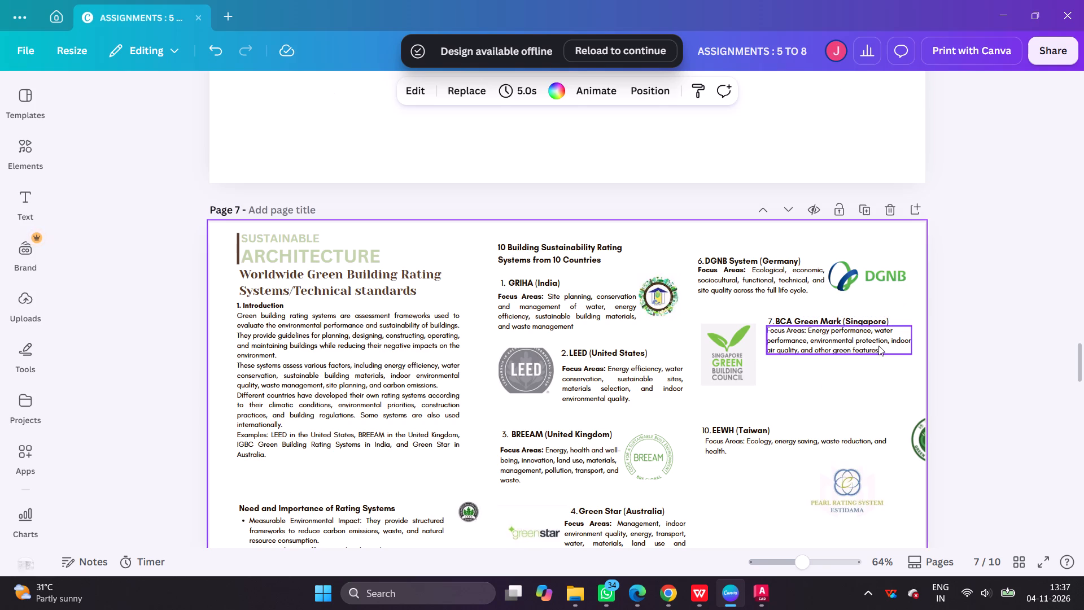
{"action": "left_click_drag", "start_coordinate": [878, 345], "coordinate": [879, 364], "text": "shift"}
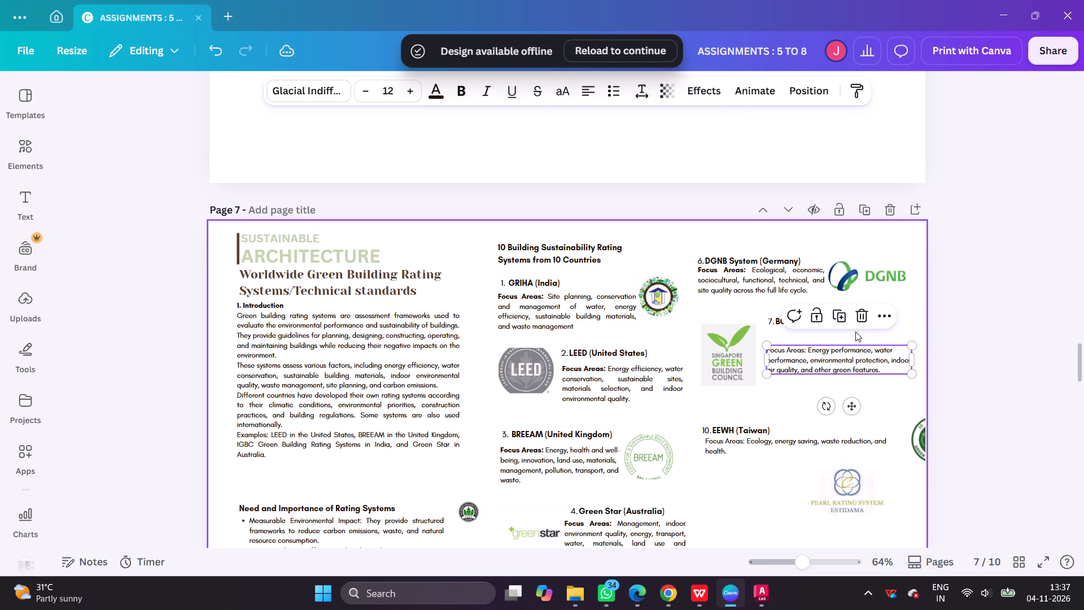
{"action": "left_click_drag", "start_coordinate": [770, 320], "coordinate": [770, 325], "text": "shift"}
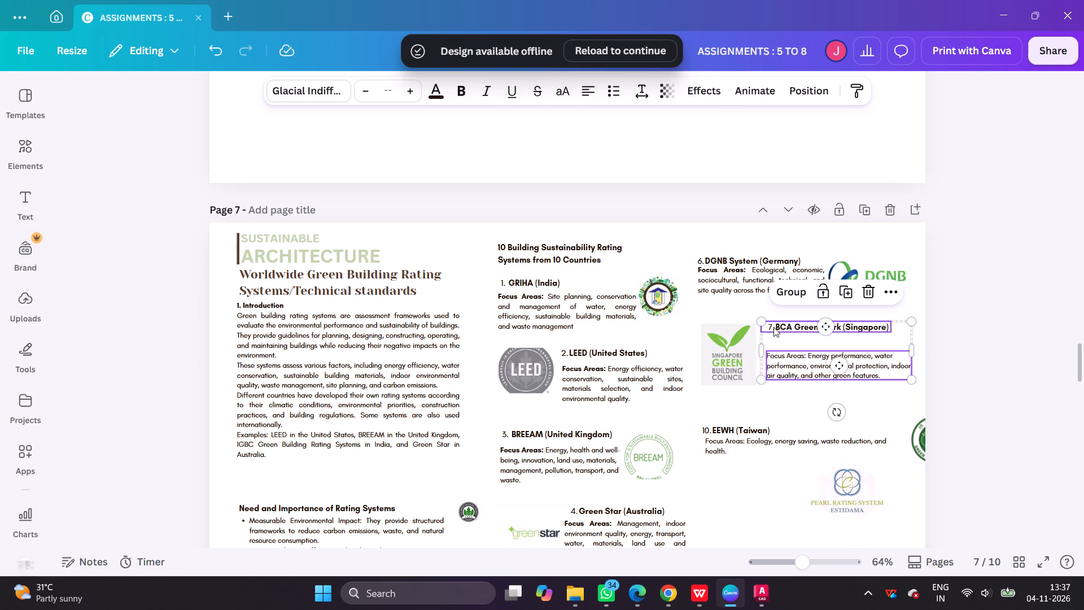
{"action": "left_click", "coordinate": [742, 342]}
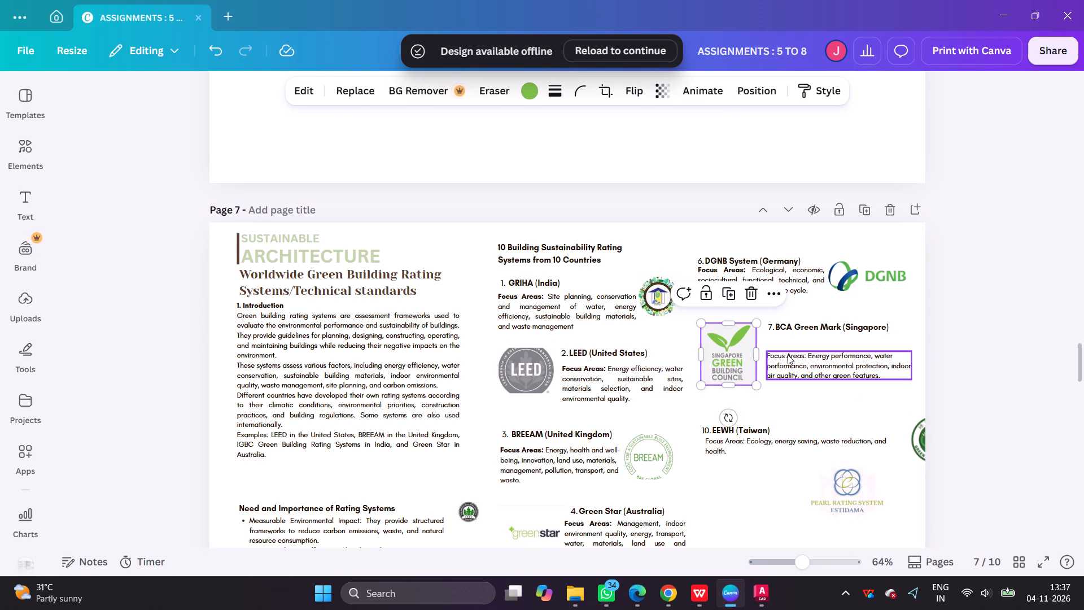
{"action": "left_click_drag", "start_coordinate": [788, 355], "coordinate": [788, 347]}
Justify the BCA Green Mark description text.
{"action": "left_click", "coordinate": [802, 350]}
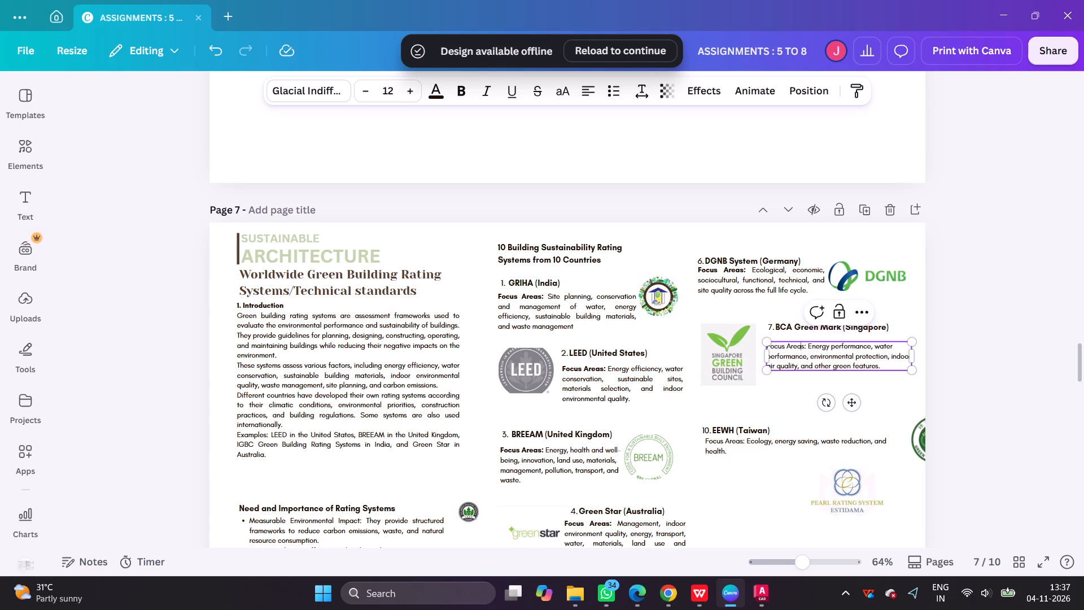
{"action": "double_click", "coordinate": [589, 88]}
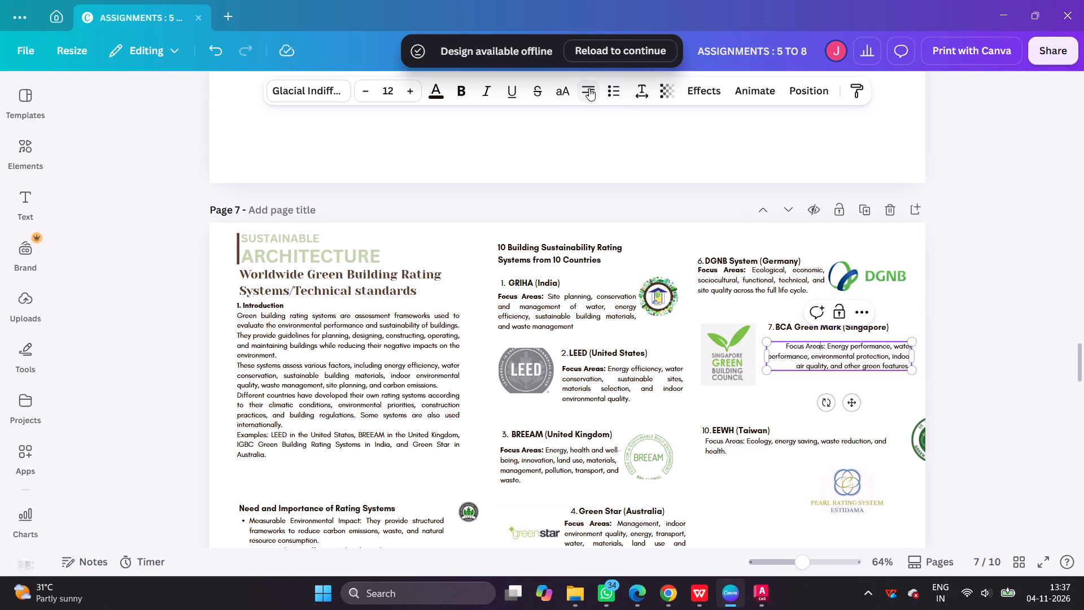
{"action": "left_click", "coordinate": [589, 88]}
{"action": "left_click", "coordinate": [589, 88]}
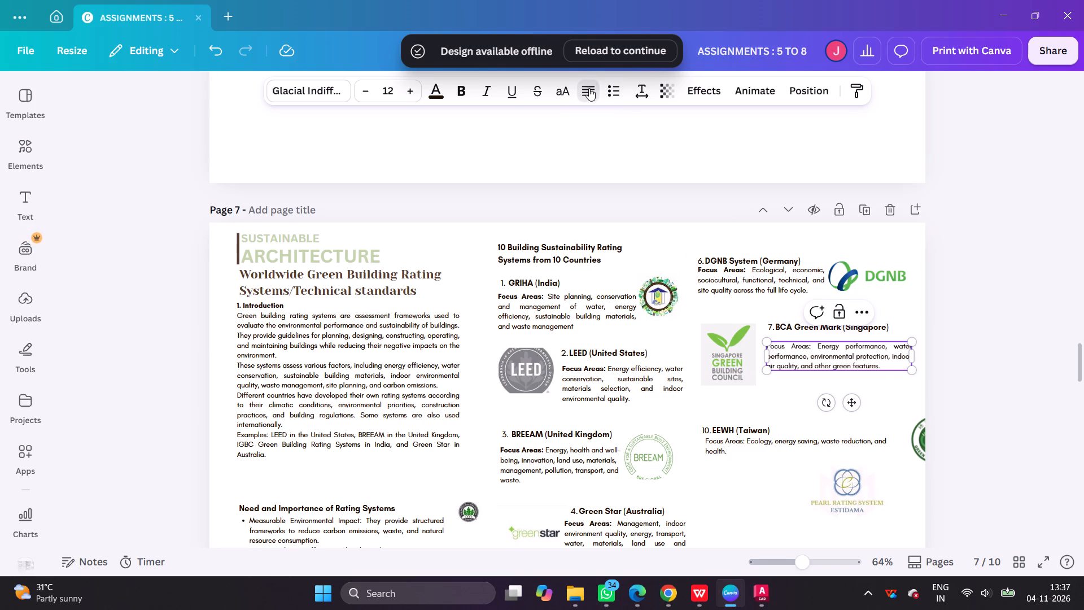
{"action": "double_click", "coordinate": [589, 88]}
{"action": "left_click", "coordinate": [589, 88]}
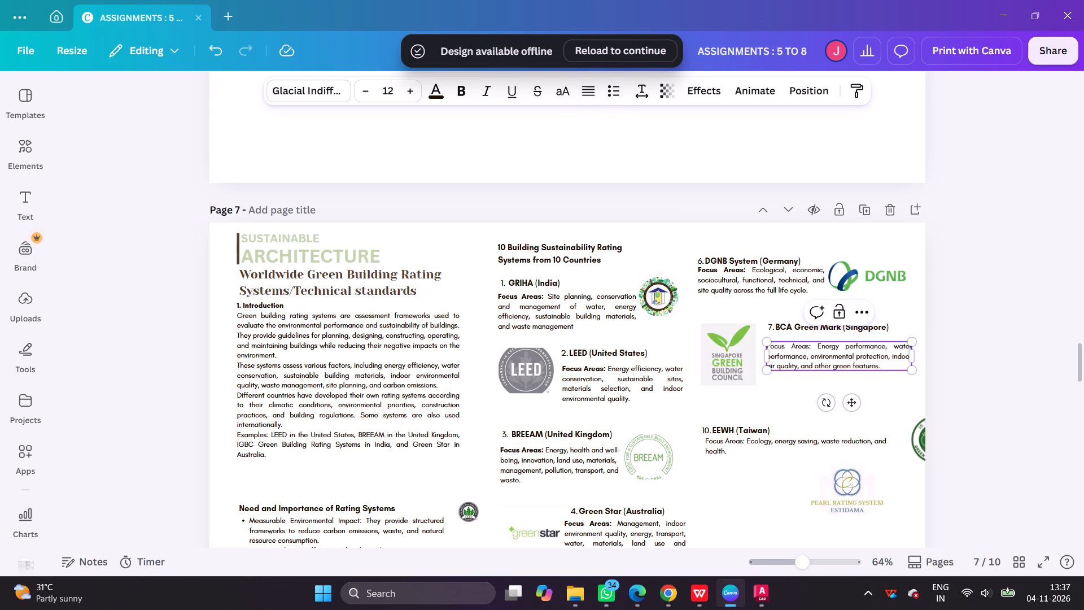
Make the "Focus Areas:" label in the BCA Green Mark description bold.
{"action": "left_click", "coordinate": [815, 350]}
{"action": "left_click", "coordinate": [809, 346]}
{"action": "left_click_drag", "start_coordinate": [814, 345], "coordinate": [762, 348]}
{"action": "key", "text": "ctrl+b"}
{"action": "left_click", "coordinate": [806, 396]}
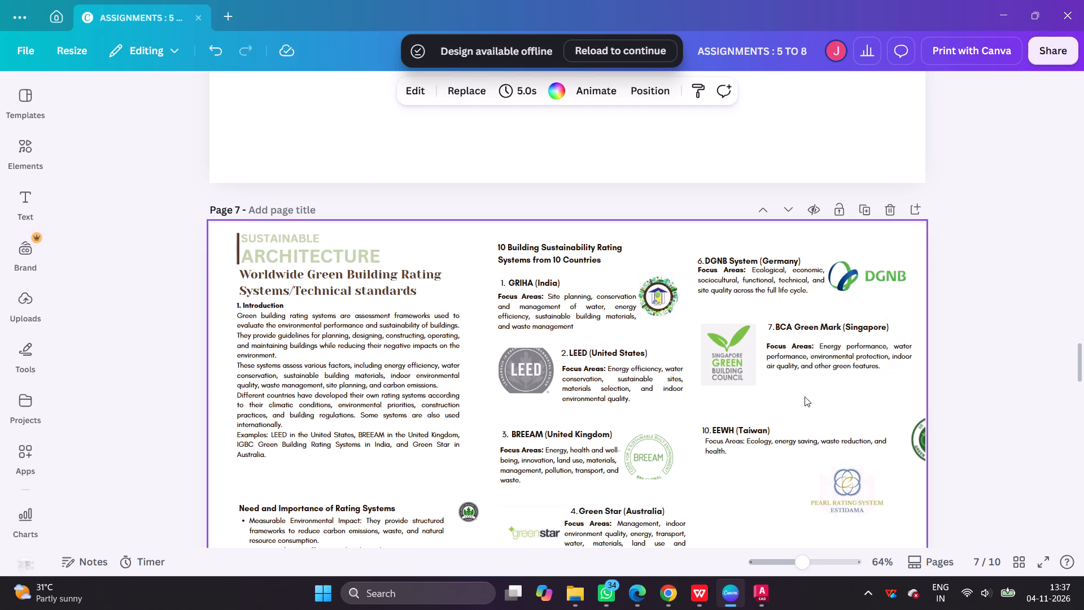
Move the EEWH (Taiwan) heading, description and logo together down to just above the Pearl Rating System entry.
{"action": "scroll", "coordinate": [762, 372], "scroll_direction": "down", "scroll_amount": 3}
{"action": "left_click_drag", "start_coordinate": [780, 206], "coordinate": [748, 268]}
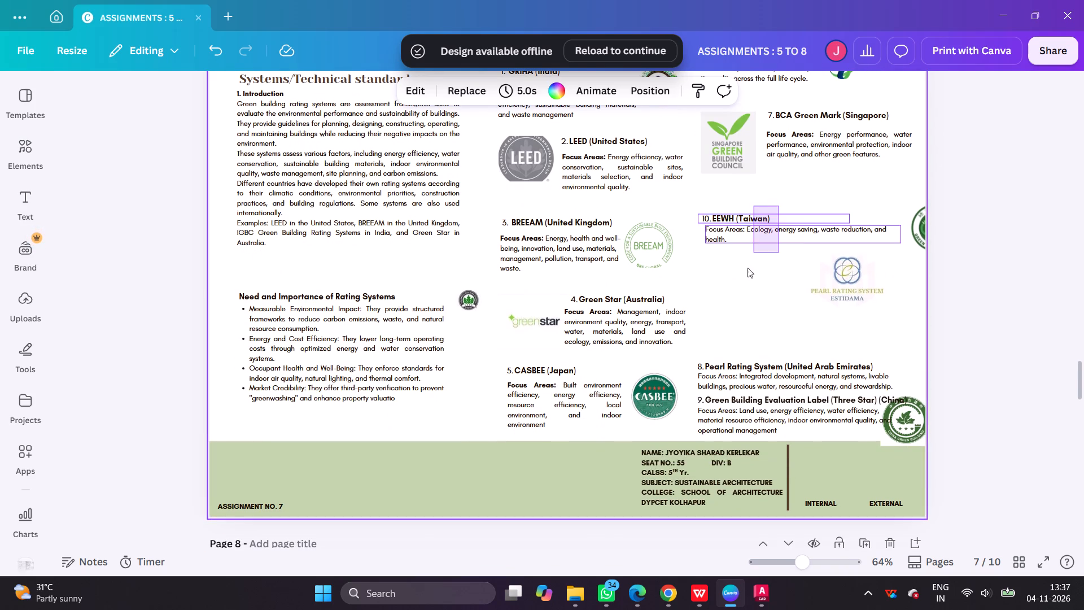
{"action": "left_click_drag", "start_coordinate": [748, 268], "coordinate": [748, 269]}
{"action": "left_click", "coordinate": [913, 229], "text": "shift"}
{"action": "left_click_drag", "start_coordinate": [841, 228], "coordinate": [845, 335], "text": "shift"}
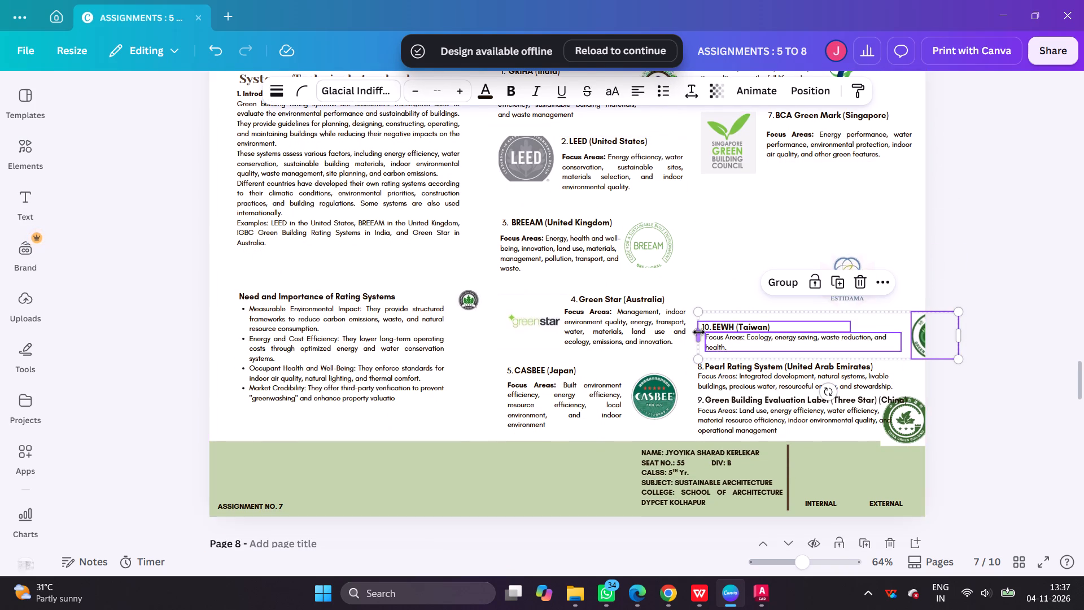
Move the Pearl Rating System (United Arab Emirates) heading and description up into the space beneath the BCA Green Mark entry.
{"action": "scroll", "coordinate": [699, 332], "scroll_direction": "up", "scroll_amount": 2}
{"action": "scroll", "coordinate": [699, 332], "scroll_direction": "down", "scroll_amount": 1}
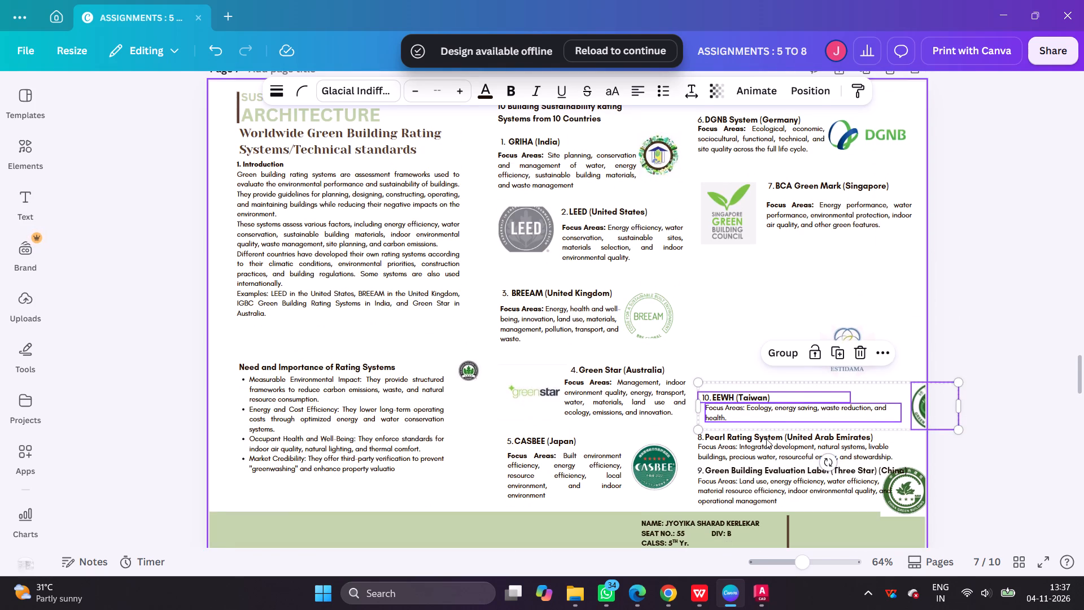
{"action": "left_click", "coordinate": [766, 443]}
{"action": "left_click", "coordinate": [755, 449], "text": "shift"}
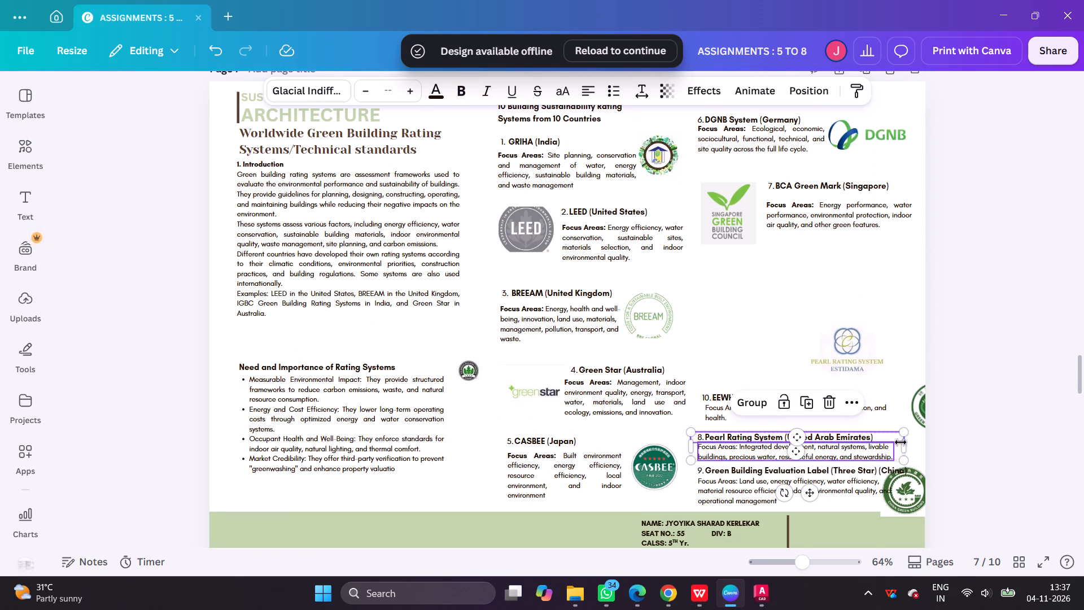
{"action": "left_click_drag", "start_coordinate": [868, 443], "coordinate": [872, 289], "text": "shift"}
Move the EEWH (Taiwan) logo inward from the page edge, placing it just above the China label logo.
{"action": "left_click_drag", "start_coordinate": [917, 407], "coordinate": [867, 426]}
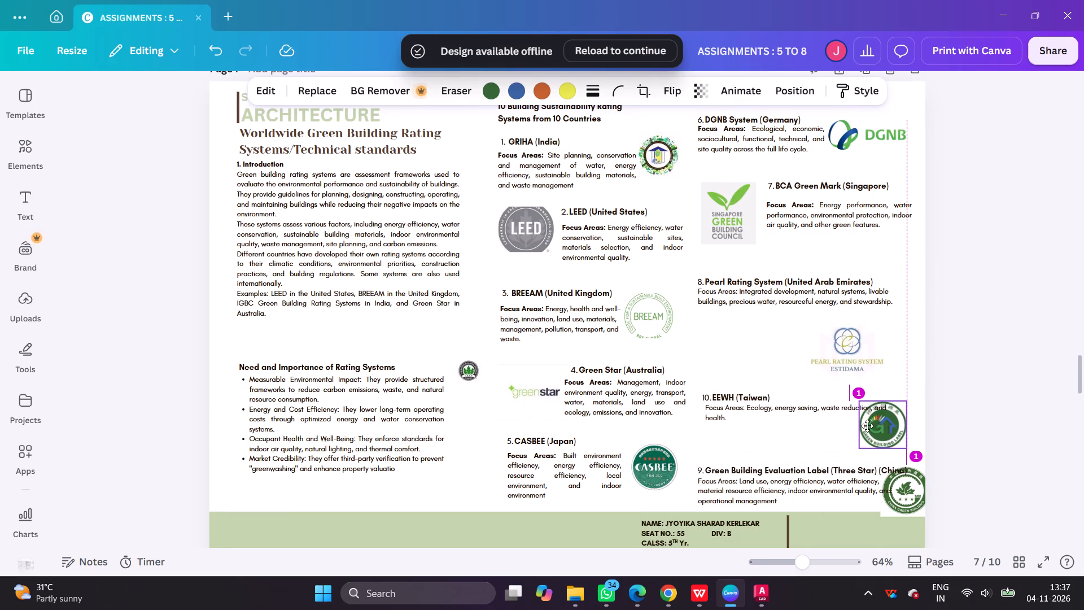
{"action": "left_click_drag", "start_coordinate": [867, 426], "coordinate": [886, 436]}
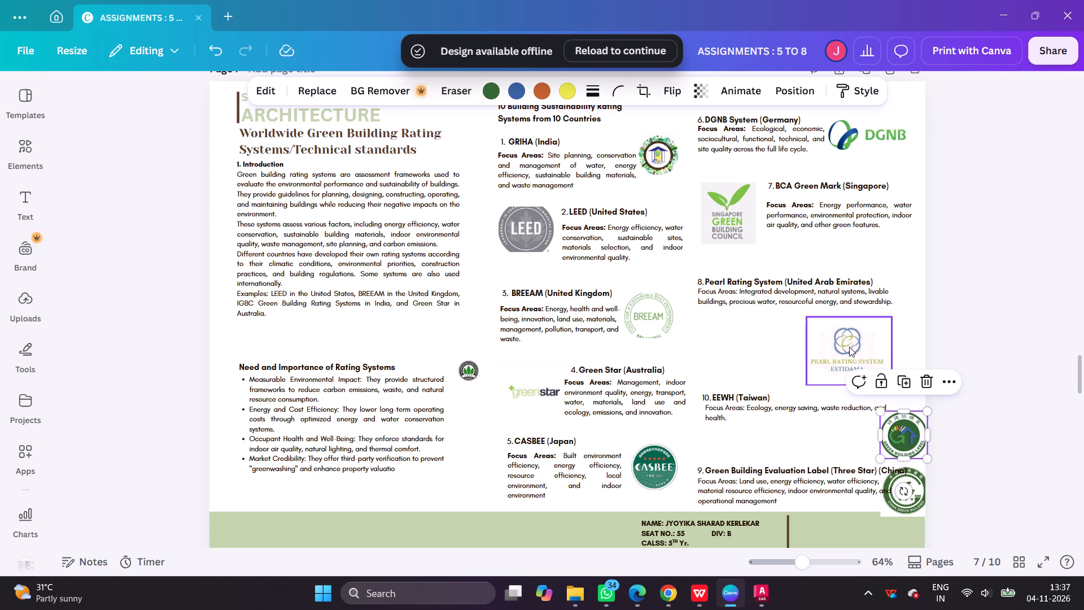
{"action": "left_click", "coordinate": [839, 264]}
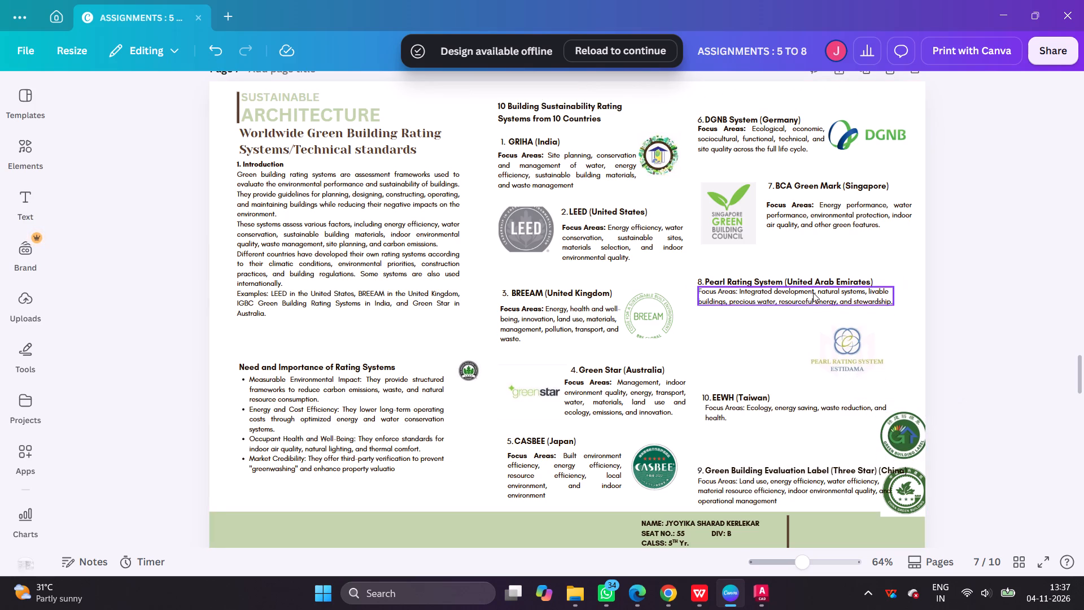
Lower the Pearl Rating System description and narrow its heading to about 9.3 wide so it wraps onto two lines.
{"action": "left_click_drag", "start_coordinate": [813, 293], "coordinate": [812, 311], "text": "shift"}
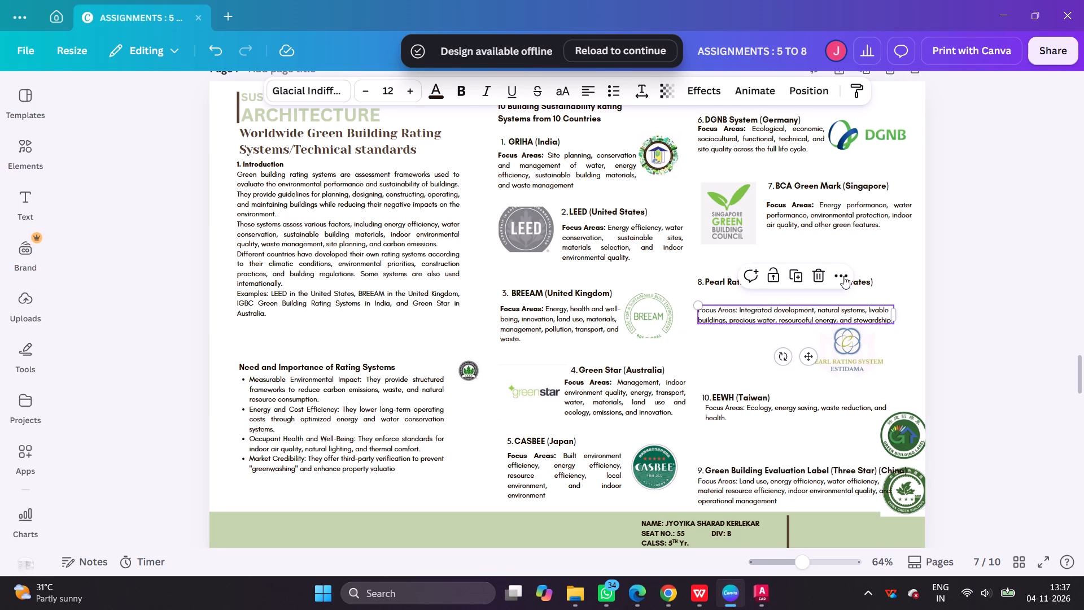
{"action": "left_click", "coordinate": [864, 279]}
{"action": "left_click_drag", "start_coordinate": [904, 280], "coordinate": [849, 287]}
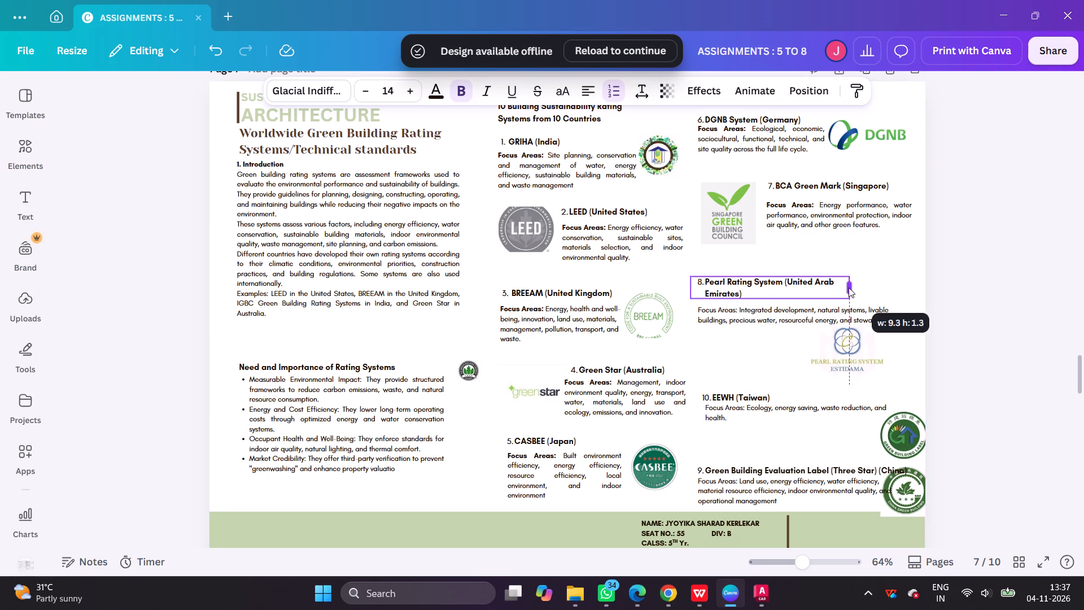
{"action": "left_click_drag", "start_coordinate": [849, 287], "coordinate": [846, 288]}
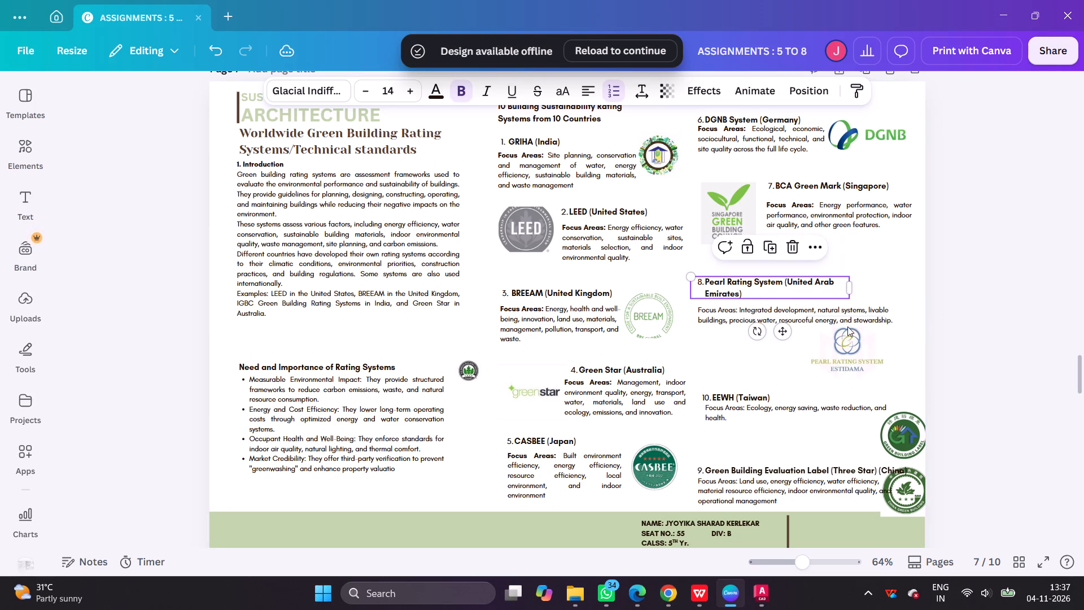
Shrink the Pearl Rating System Estidama logo and place it beside the Pearl heading and description, toward the page edge.
{"action": "left_click_drag", "start_coordinate": [849, 343], "coordinate": [571, 290]}
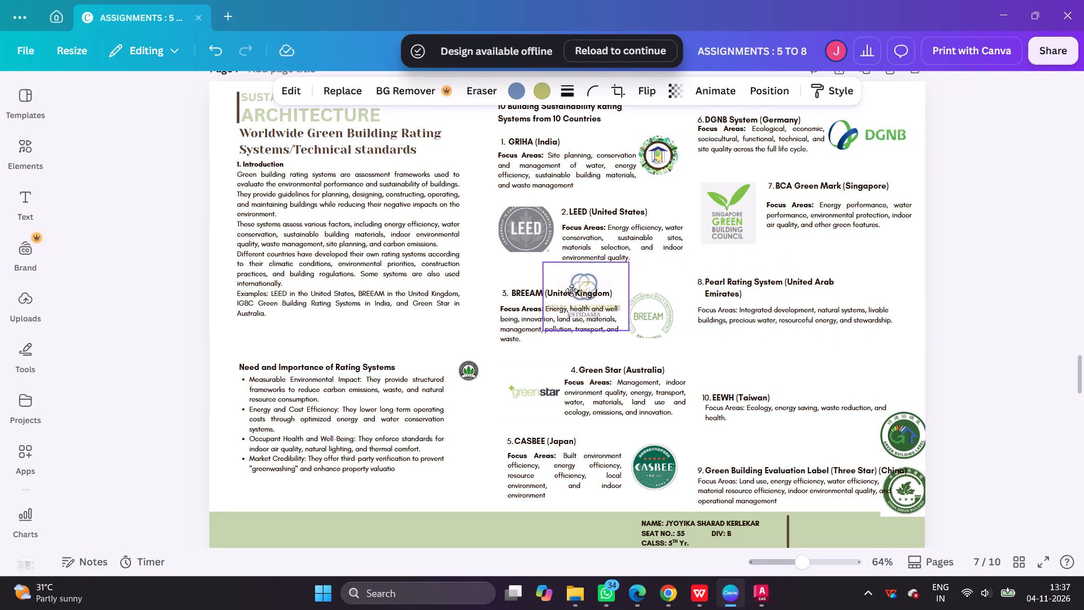
{"action": "left_click_drag", "start_coordinate": [571, 290], "coordinate": [541, 291]}
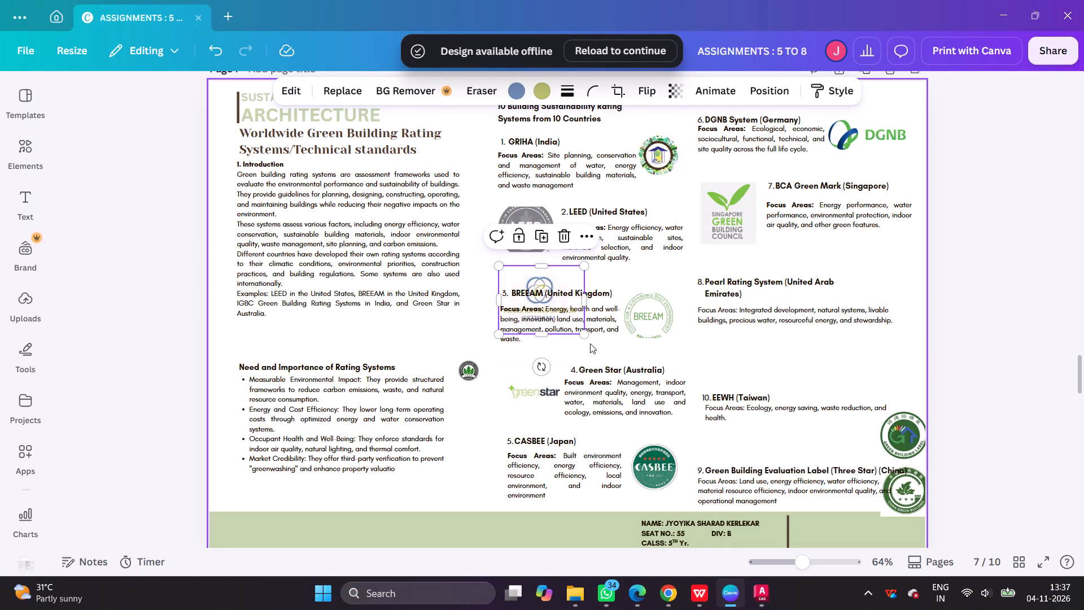
{"action": "left_click_drag", "start_coordinate": [586, 334], "coordinate": [563, 328]}
{"action": "left_click_drag", "start_coordinate": [552, 274], "coordinate": [890, 286]}
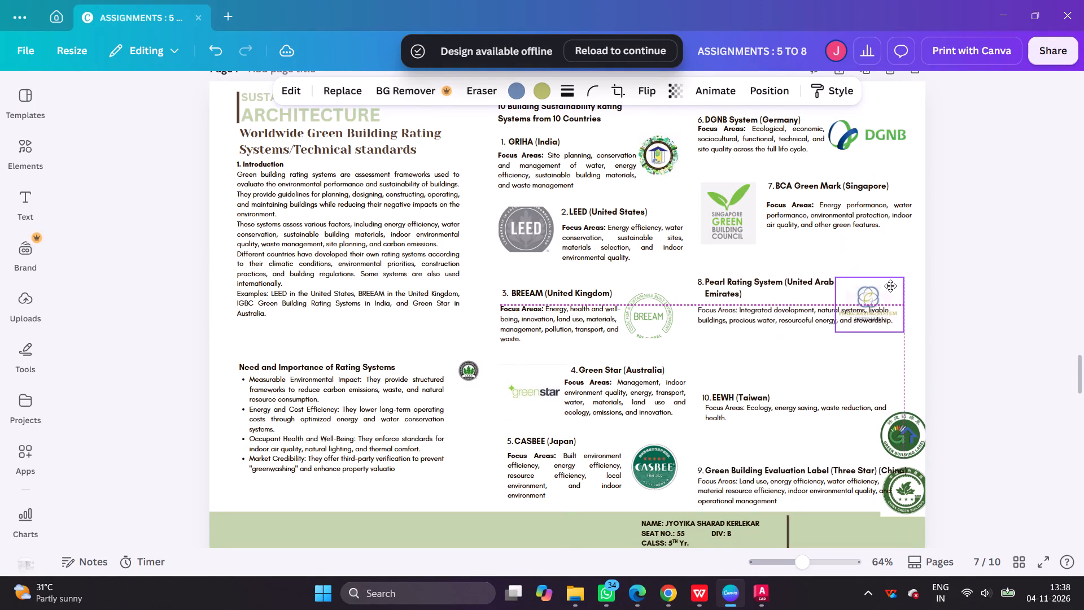
{"action": "left_click_drag", "start_coordinate": [890, 286], "coordinate": [897, 286]}
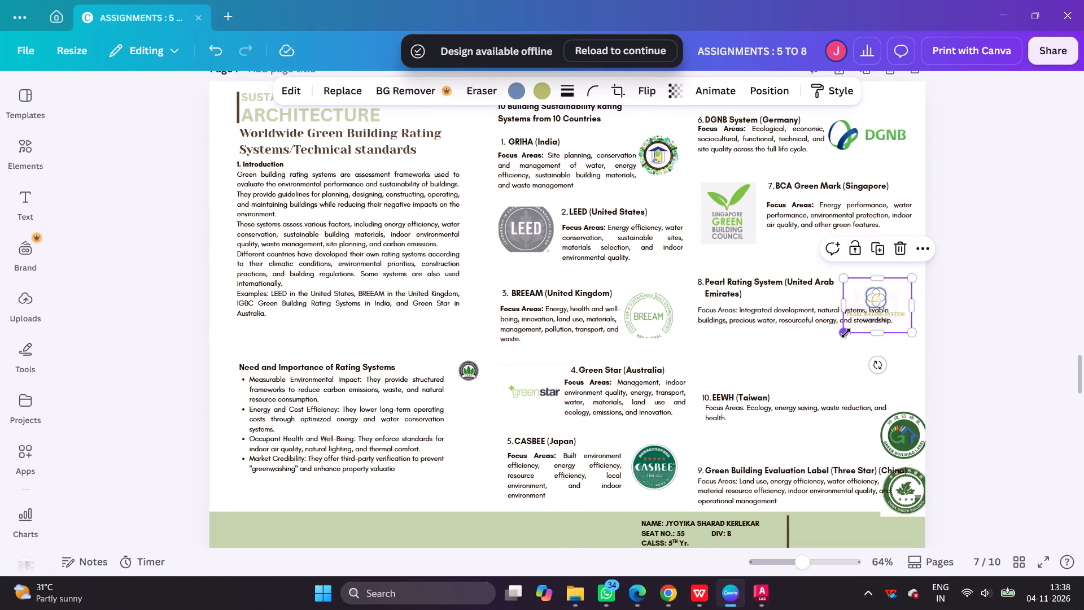
{"action": "left_click_drag", "start_coordinate": [845, 333], "coordinate": [840, 334]}
Narrow the Pearl Rating System description to three lines clear of its logo and make "Focus Areas:" bold.
{"action": "left_click", "coordinate": [810, 314]}
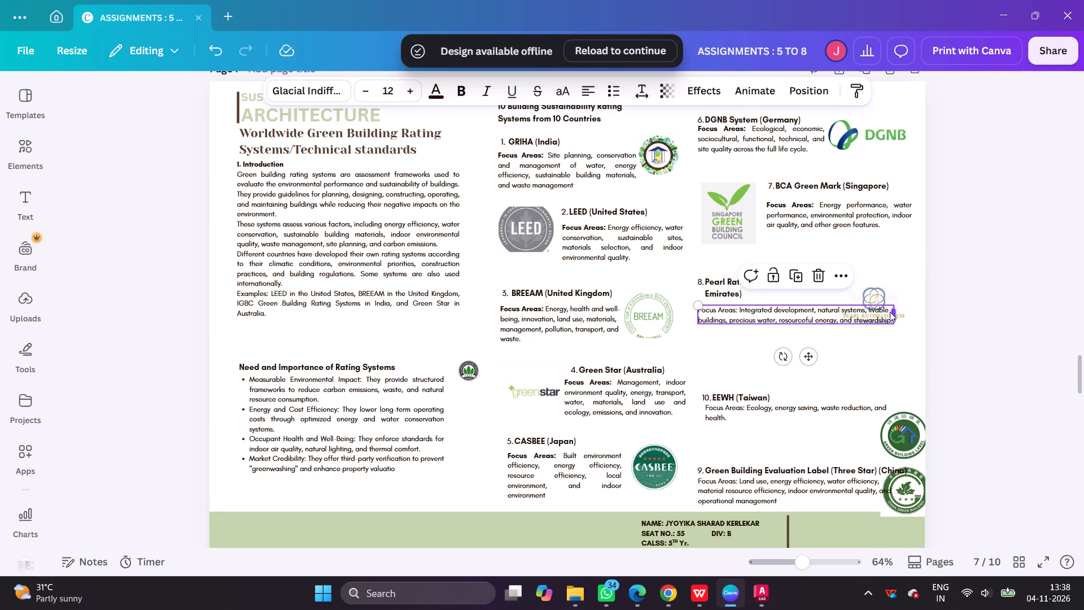
{"action": "left_click_drag", "start_coordinate": [896, 317], "coordinate": [842, 323]}
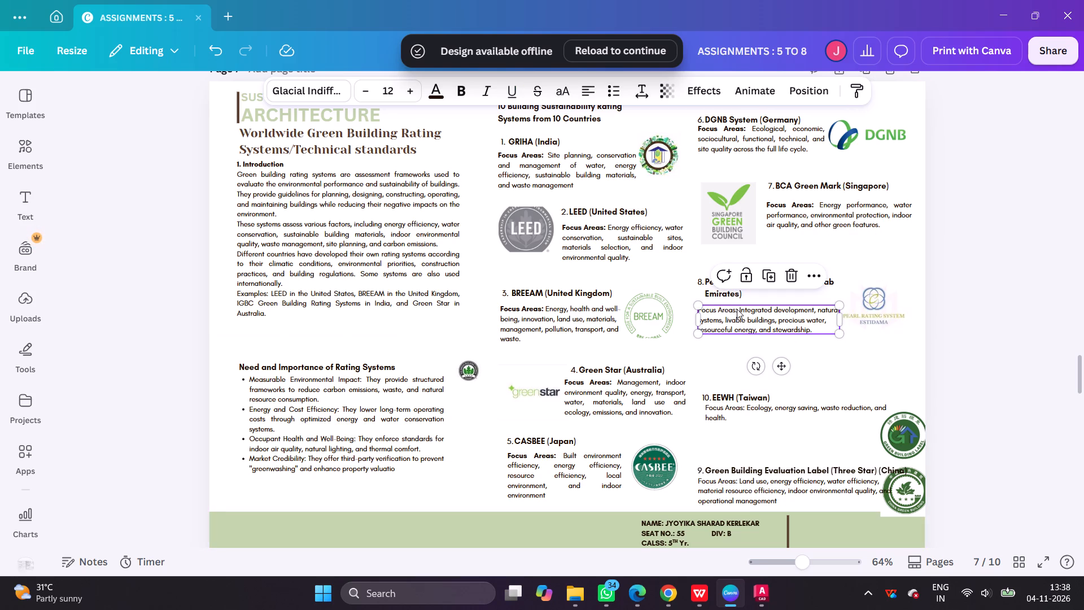
{"action": "left_click", "coordinate": [737, 309]}
{"action": "left_click_drag", "start_coordinate": [736, 309], "coordinate": [698, 312]}
{"action": "key", "text": "ctrl+b"}
{"action": "left_click", "coordinate": [858, 365]}
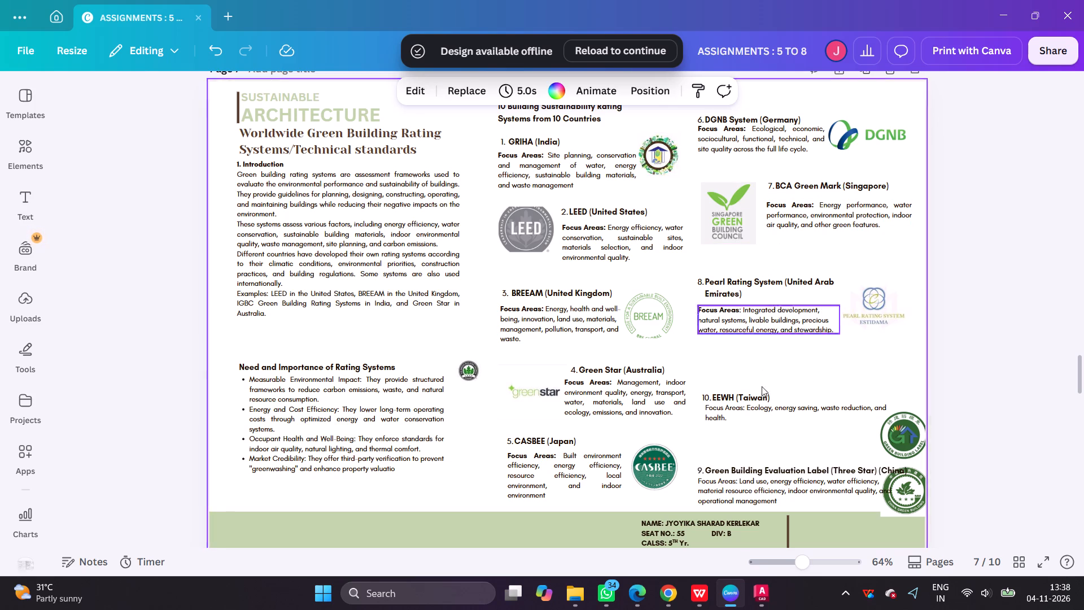
Move the Green Building Evaluation Label (China) heading, description and logo up together to just beneath the Pearl Rating System entry.
{"action": "left_click_drag", "start_coordinate": [794, 449], "coordinate": [771, 489]}
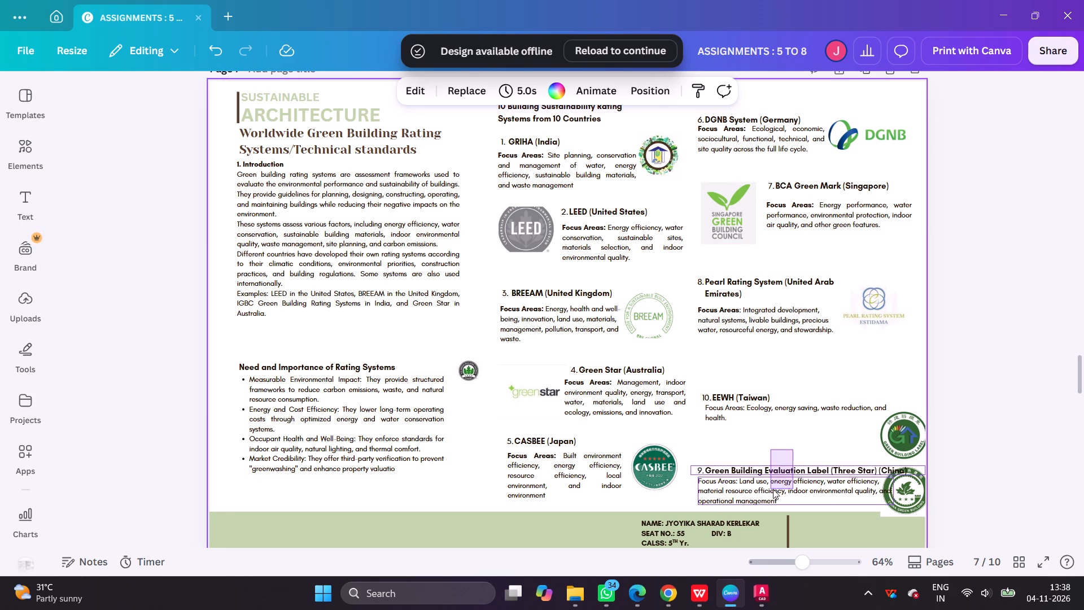
{"action": "left_click", "coordinate": [912, 505], "text": "shift"}
{"action": "left_click_drag", "start_coordinate": [848, 487], "coordinate": [841, 386], "text": "shift"}
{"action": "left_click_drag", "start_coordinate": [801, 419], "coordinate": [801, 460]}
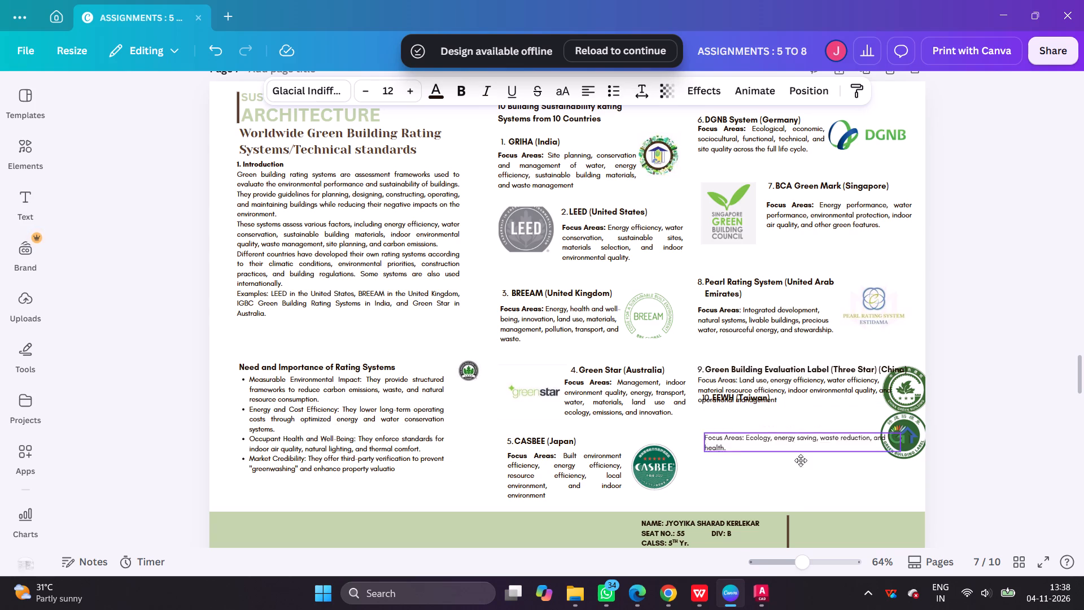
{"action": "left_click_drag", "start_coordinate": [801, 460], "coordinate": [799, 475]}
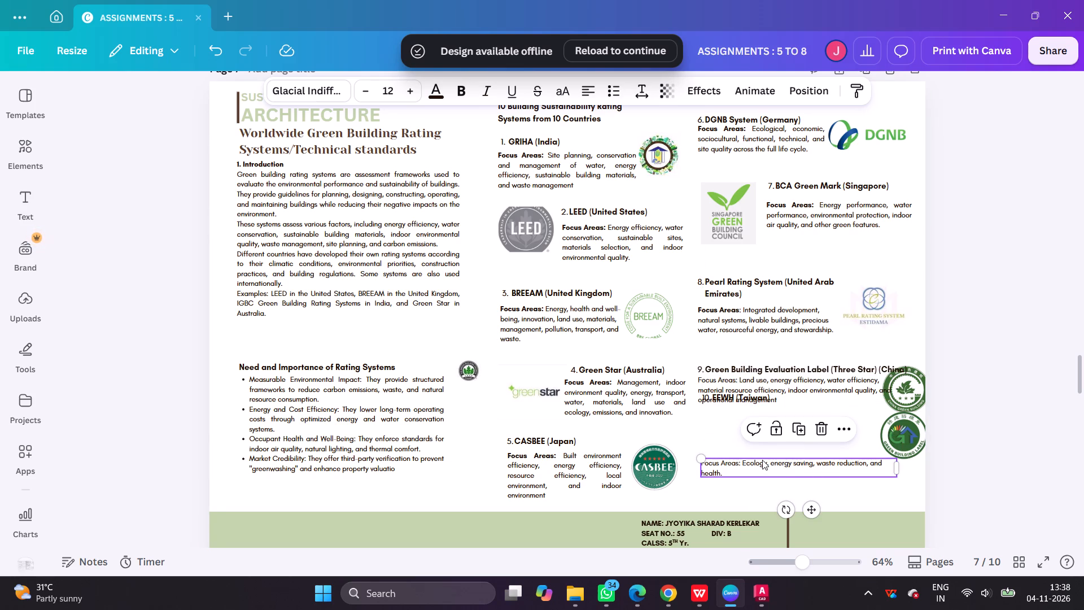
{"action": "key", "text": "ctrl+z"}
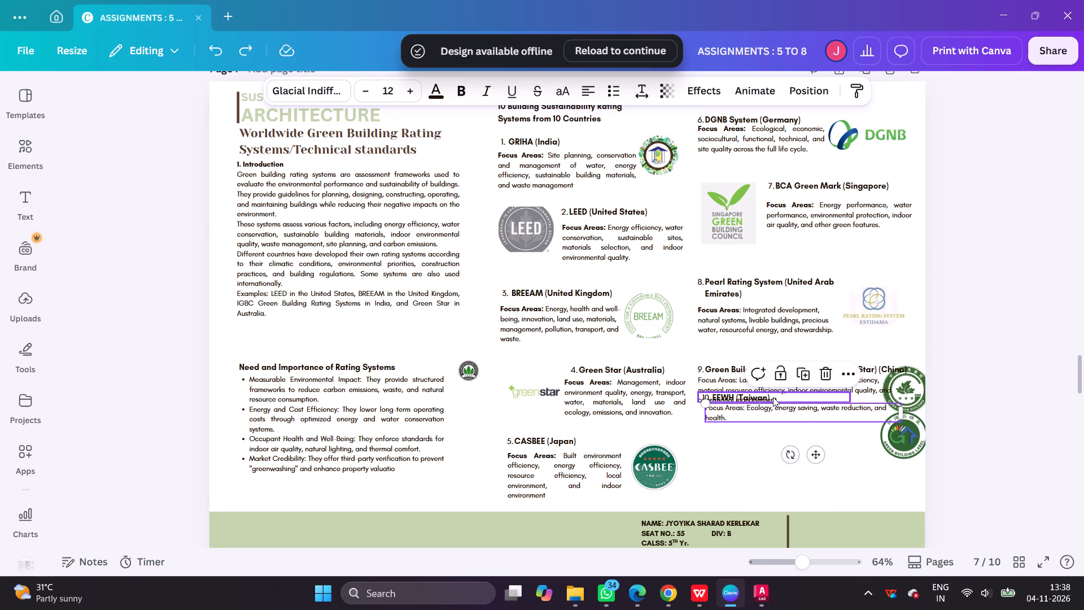
Move the EEWH (Taiwan) heading and description together down below the China label entry, just above the footer band.
{"action": "left_click", "coordinate": [773, 397], "text": "shift"}
{"action": "left_click_drag", "start_coordinate": [849, 413], "coordinate": [857, 477]}
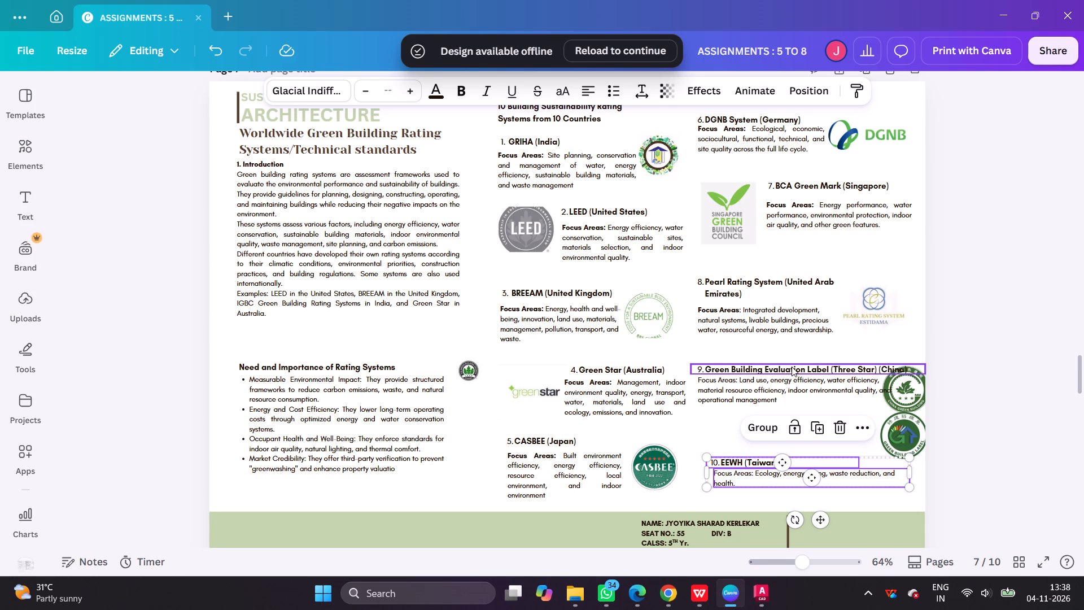
Wrap the China label heading onto two lines at about 8.7 wide, then lower its description and narrow it to match.
{"action": "left_click", "coordinate": [792, 367]}
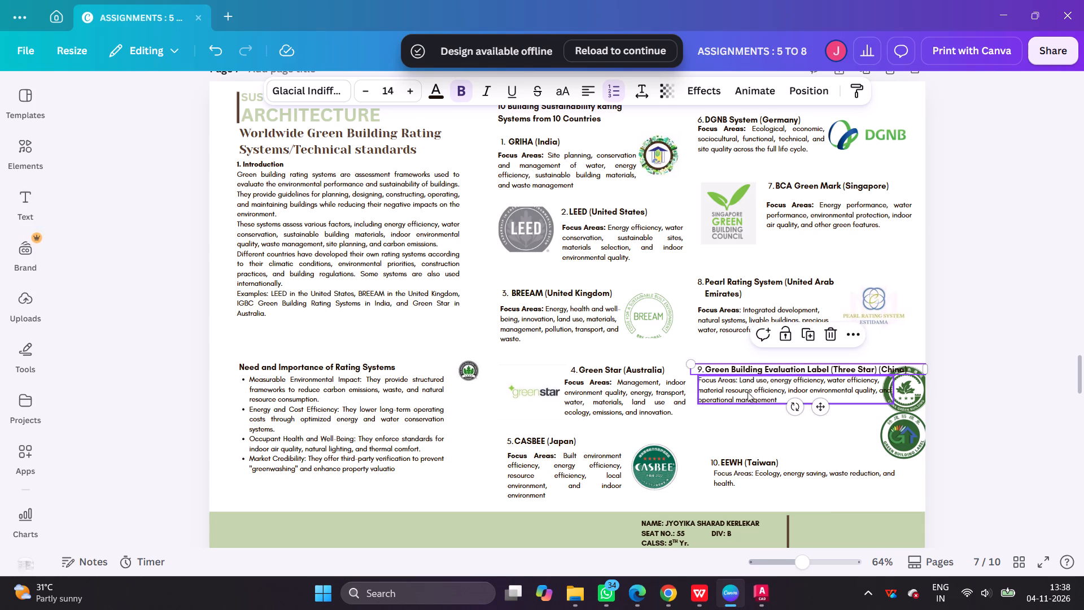
{"action": "left_click_drag", "start_coordinate": [925, 369], "coordinate": [843, 369]}
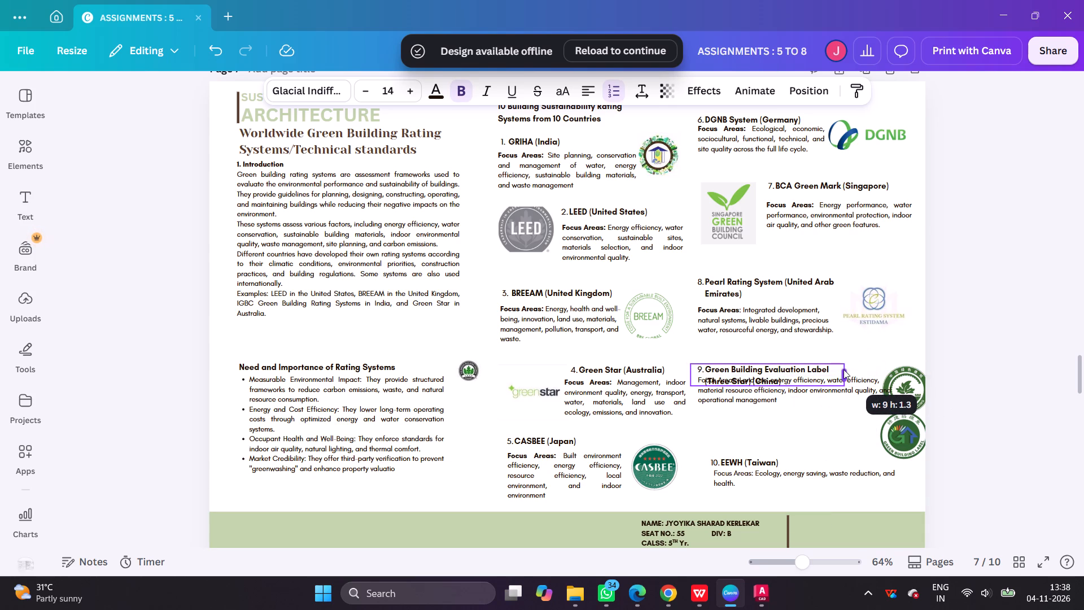
{"action": "left_click_drag", "start_coordinate": [843, 369], "coordinate": [839, 371]}
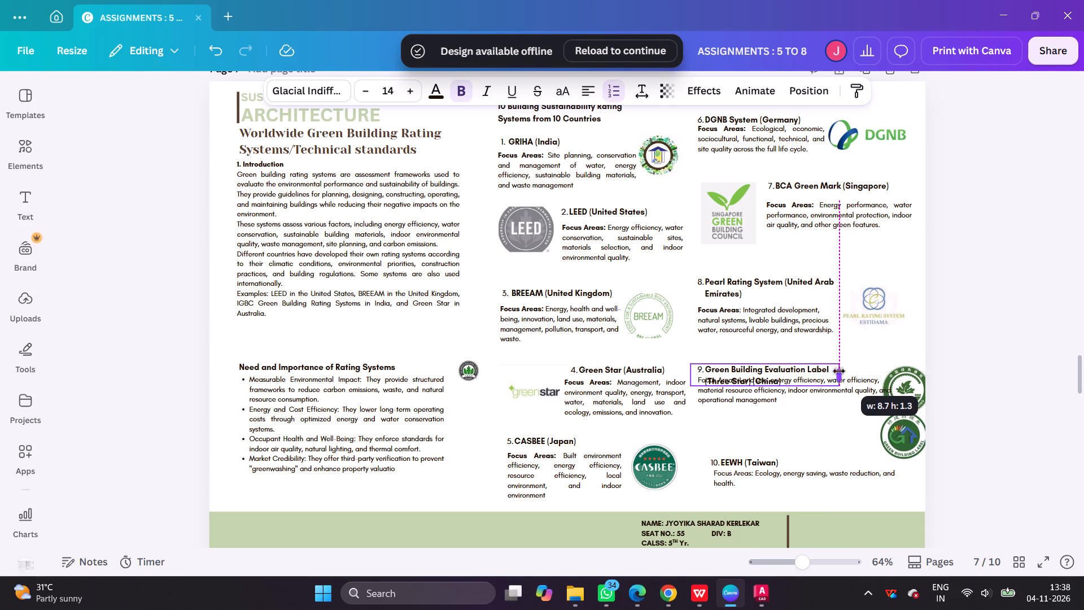
{"action": "left_click", "coordinate": [862, 388]}
{"action": "left_click_drag", "start_coordinate": [858, 389], "coordinate": [857, 400], "text": "shift"}
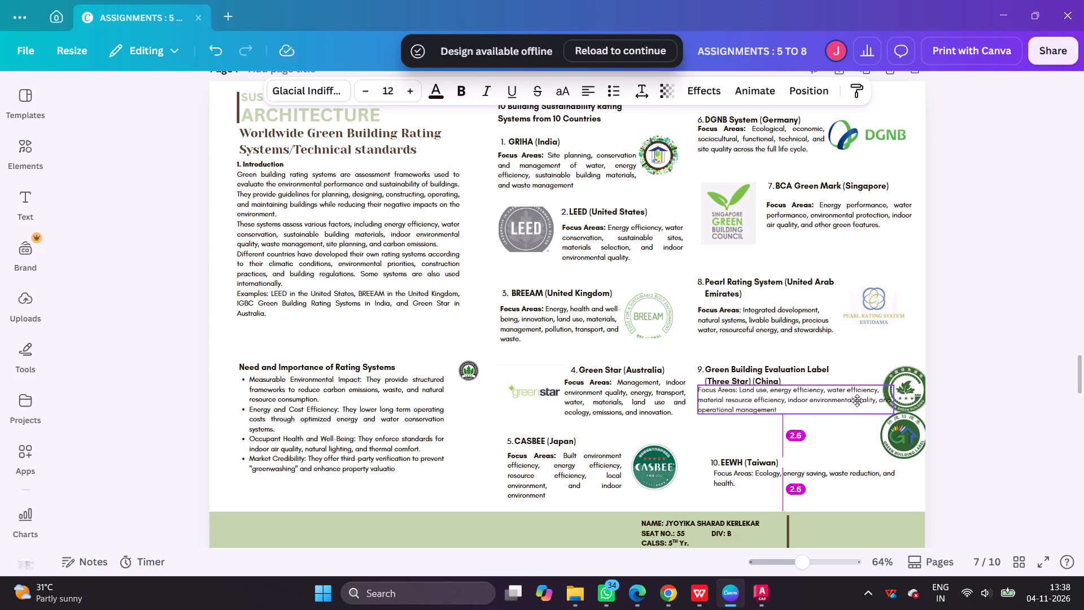
{"action": "left_click_drag", "start_coordinate": [857, 400], "coordinate": [857, 403], "text": "shift"}
{"action": "left_click_drag", "start_coordinate": [899, 403], "coordinate": [887, 406]}
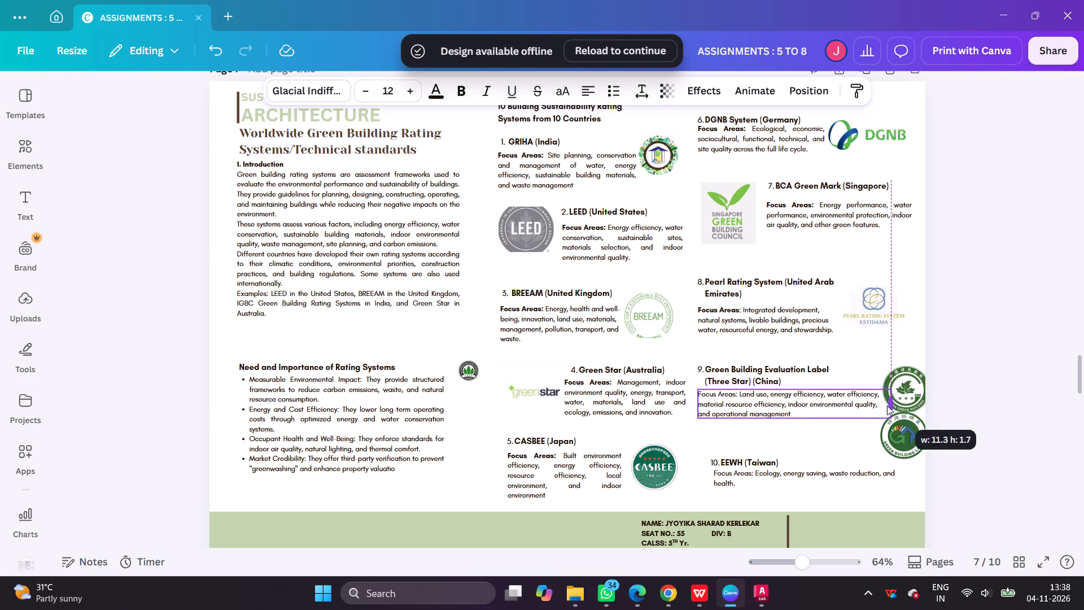
{"action": "left_click_drag", "start_coordinate": [887, 406], "coordinate": [846, 403]}
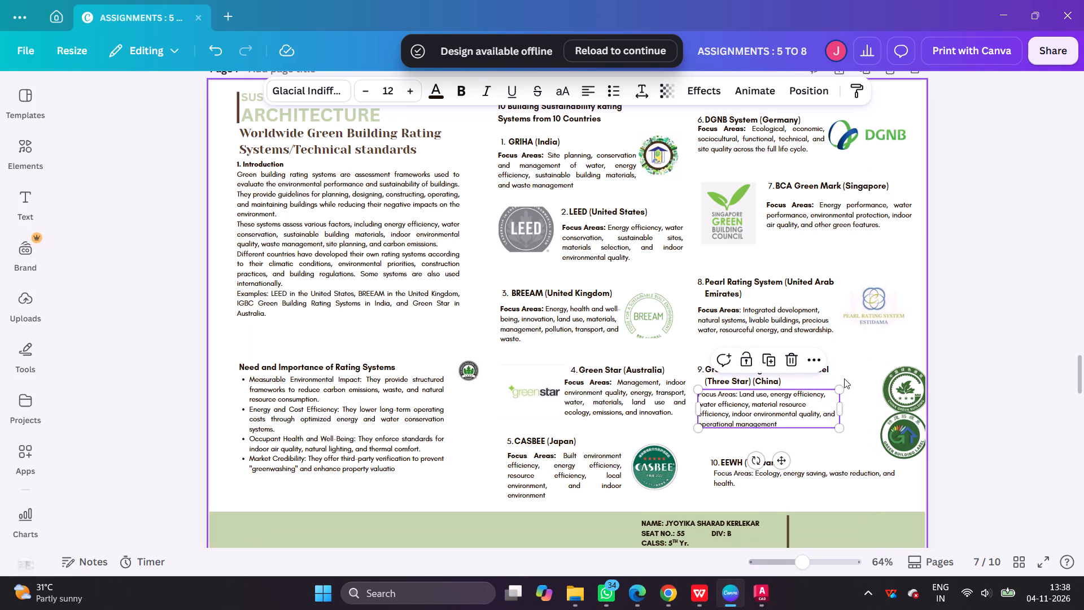
Shift the China label heading and description together toward the outer page edge, leaving space for the logo before them.
{"action": "left_click", "coordinate": [797, 377], "text": "shift"}
{"action": "left_click_drag", "start_coordinate": [801, 377], "coordinate": [869, 377], "text": "shift"}
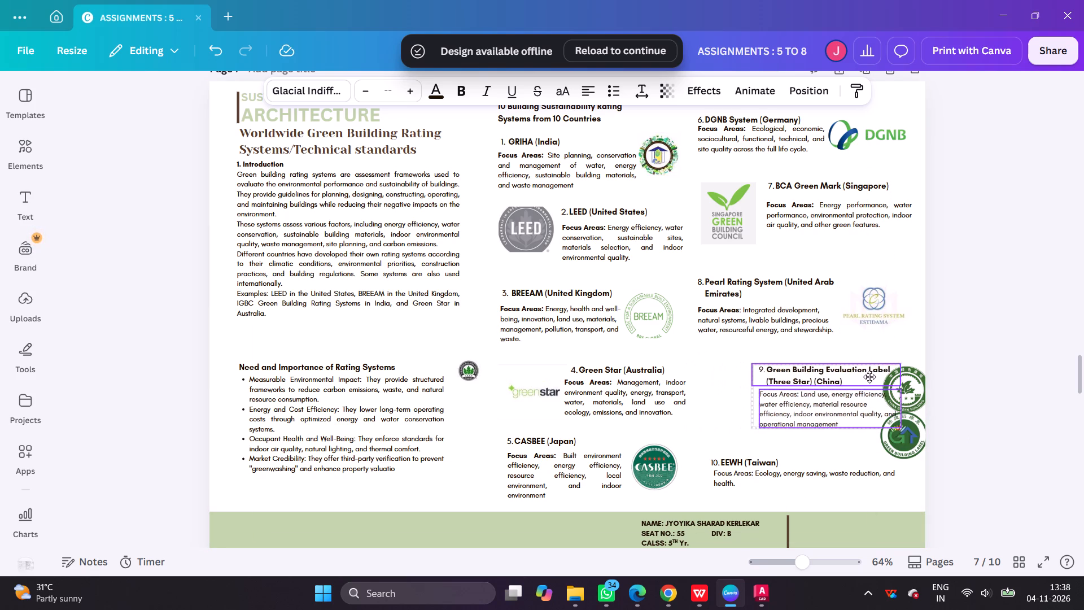
{"action": "left_click_drag", "start_coordinate": [869, 377], "coordinate": [875, 377], "text": "shift"}
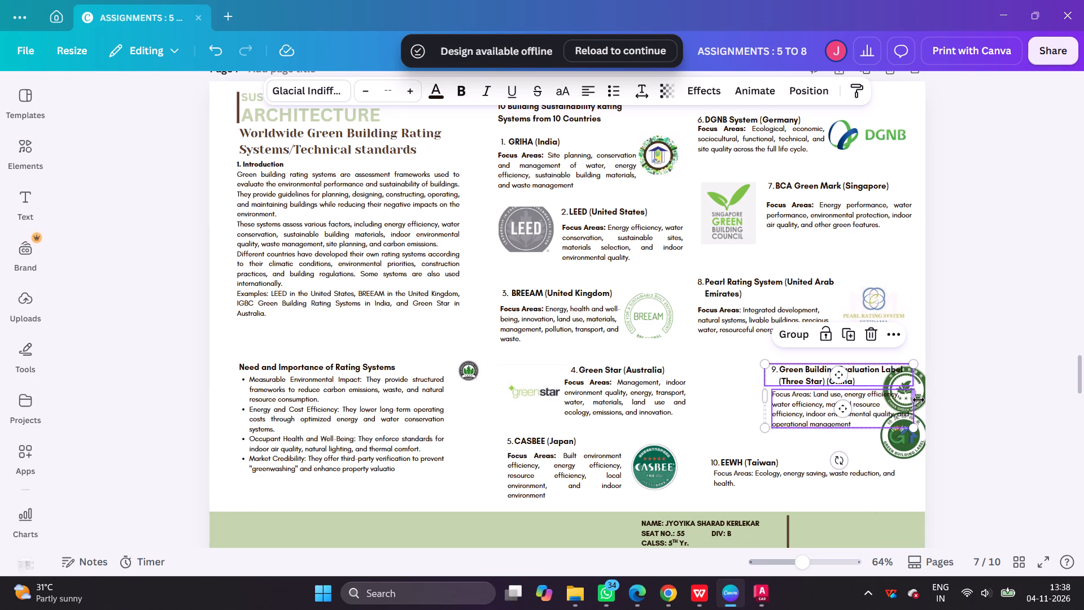
Place the China label logo in the space before its heading and description and enlarge it to about 3.5 by 3.5.
{"action": "left_click_drag", "start_coordinate": [921, 399], "coordinate": [752, 392]}
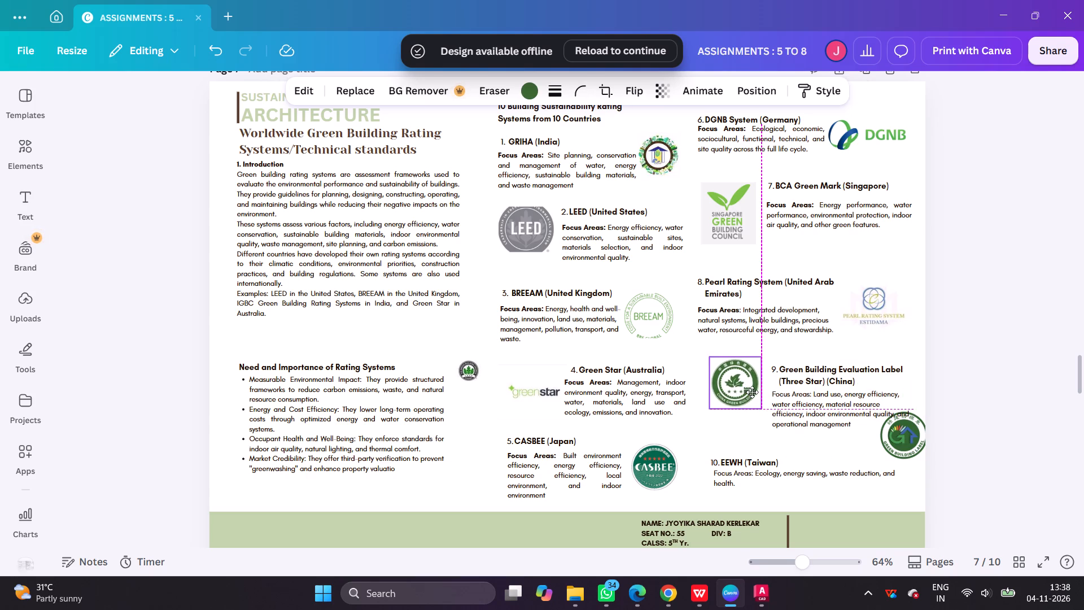
{"action": "left_click_drag", "start_coordinate": [752, 392], "coordinate": [537, 295]}
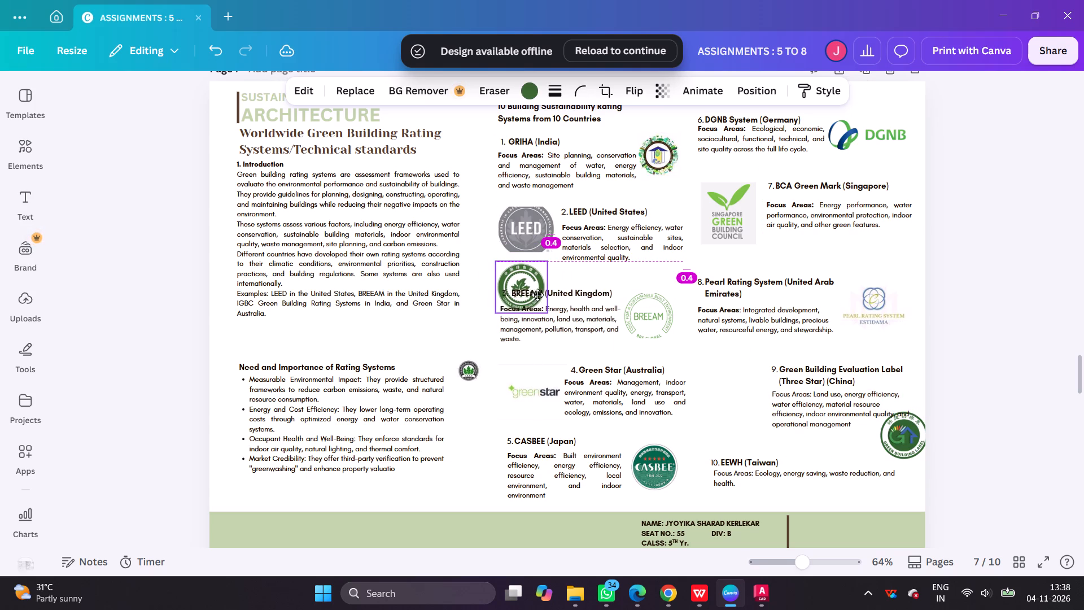
{"action": "left_click_drag", "start_coordinate": [537, 295], "coordinate": [538, 295]}
{"action": "left_click_drag", "start_coordinate": [550, 313], "coordinate": [558, 316]}
{"action": "left_click_drag", "start_coordinate": [536, 268], "coordinate": [744, 376]}
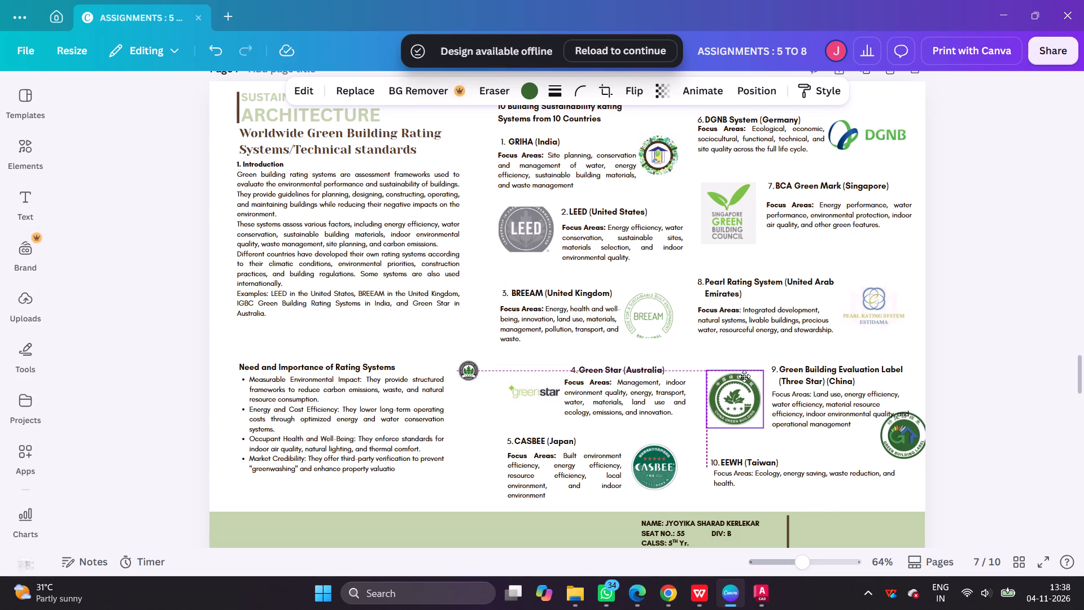
{"action": "left_click_drag", "start_coordinate": [744, 376], "coordinate": [739, 377]}
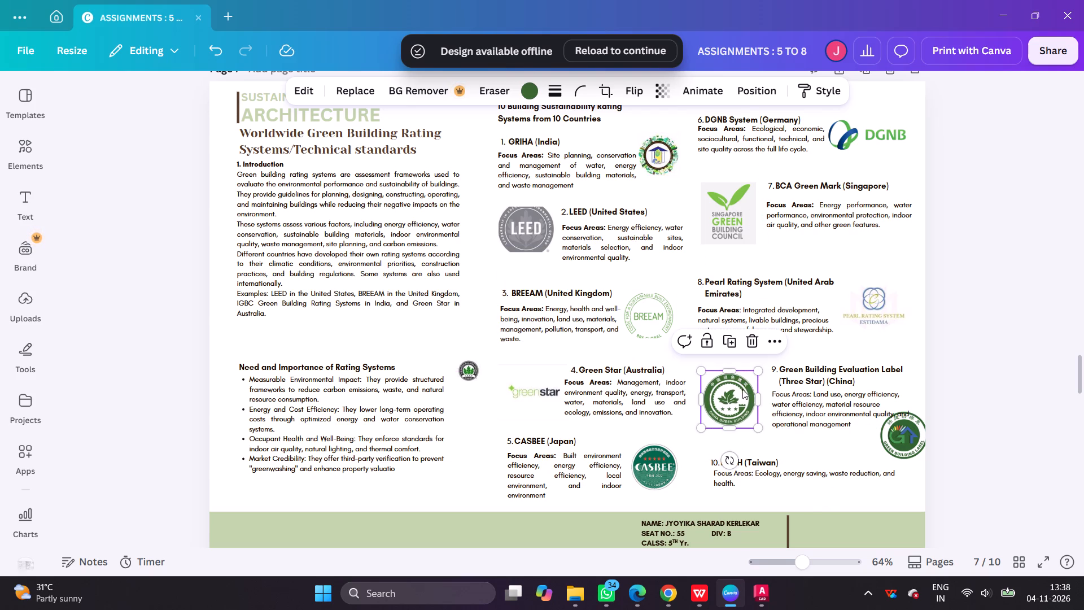
{"action": "left_click", "coordinate": [760, 430]}
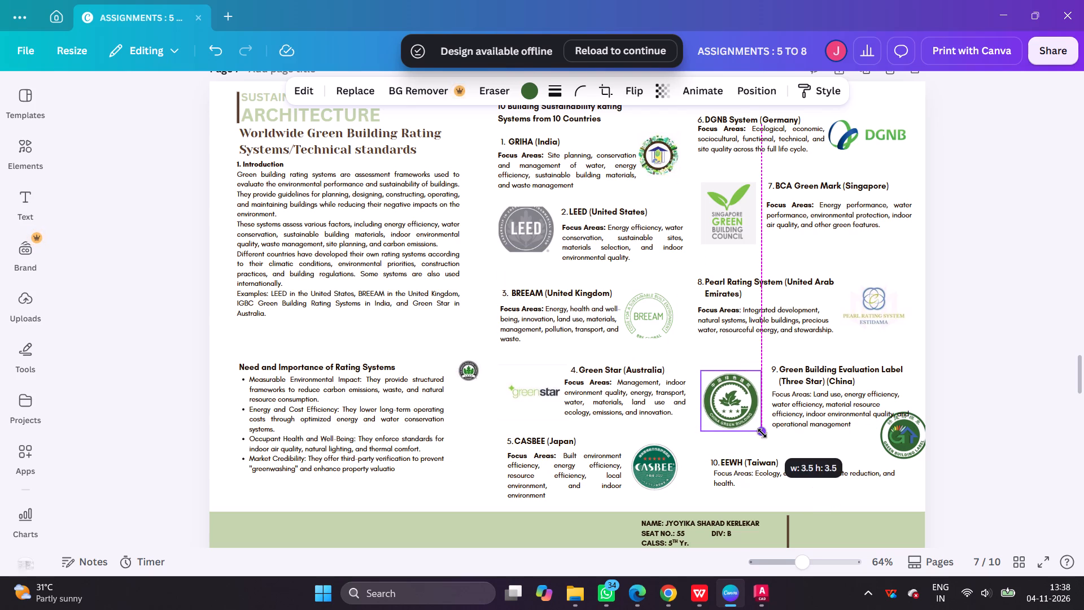
Widen the China label description slightly toward its logo and justify its text.
{"action": "left_click", "coordinate": [812, 413]}
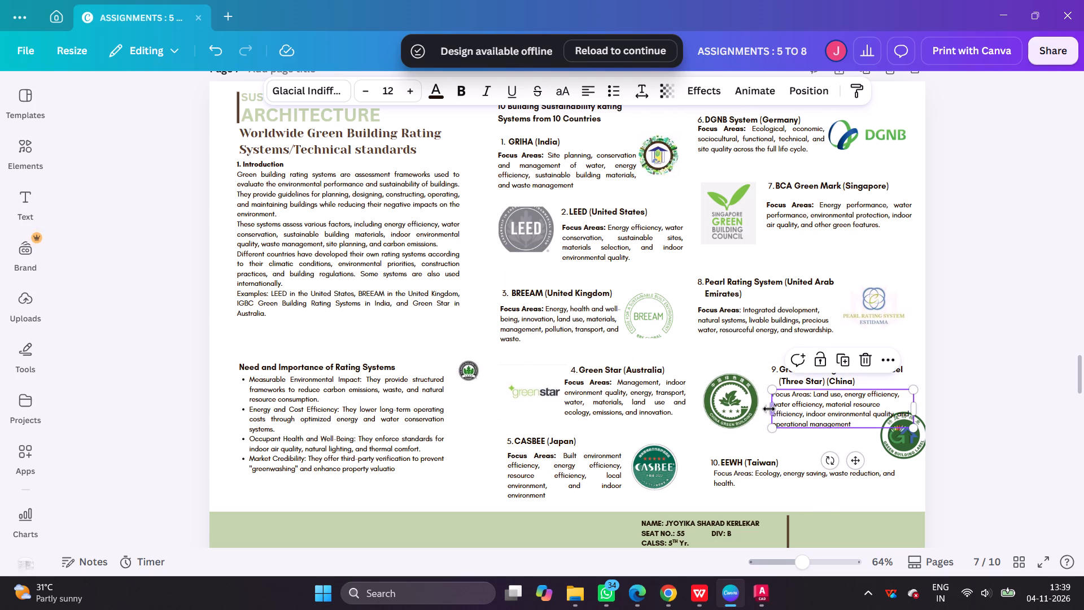
{"action": "left_click_drag", "start_coordinate": [771, 408], "coordinate": [763, 408]}
{"action": "left_click", "coordinate": [792, 374], "text": "shift"}
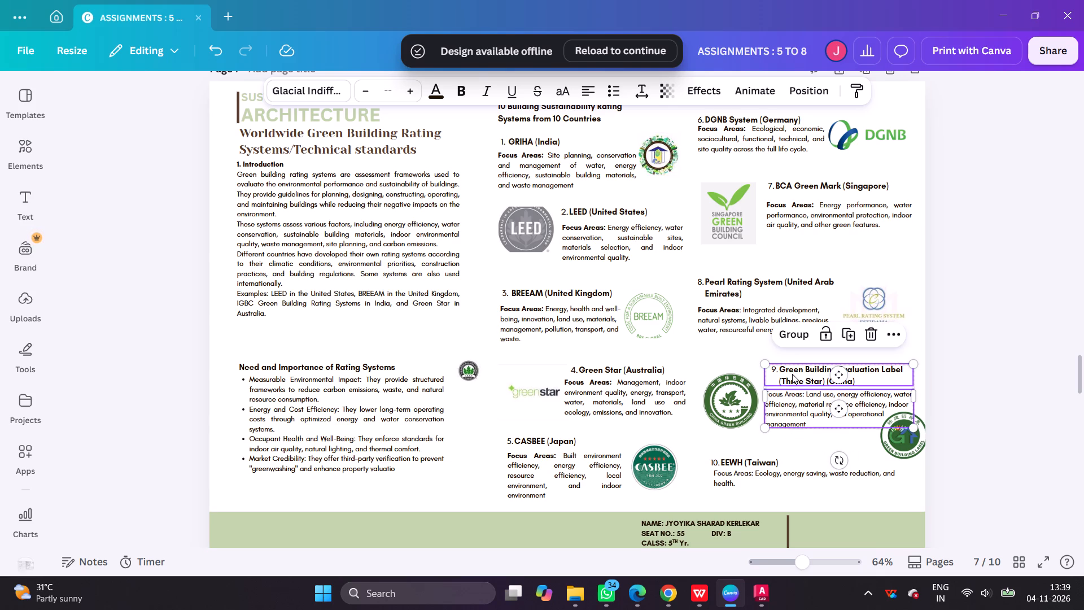
{"action": "left_click", "coordinate": [975, 369]}
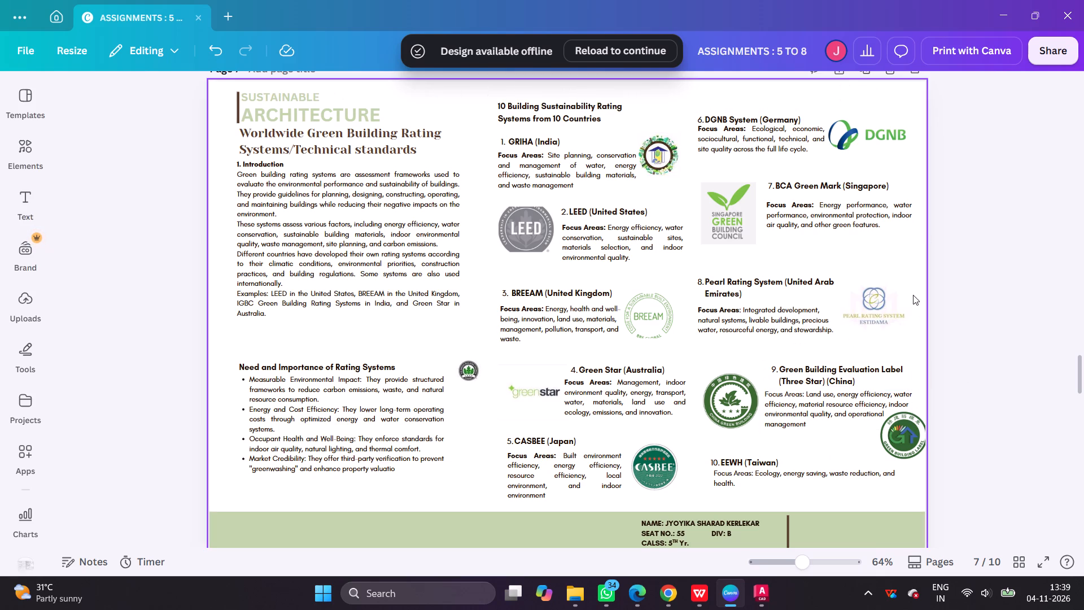
{"action": "left_click", "coordinate": [811, 398]}
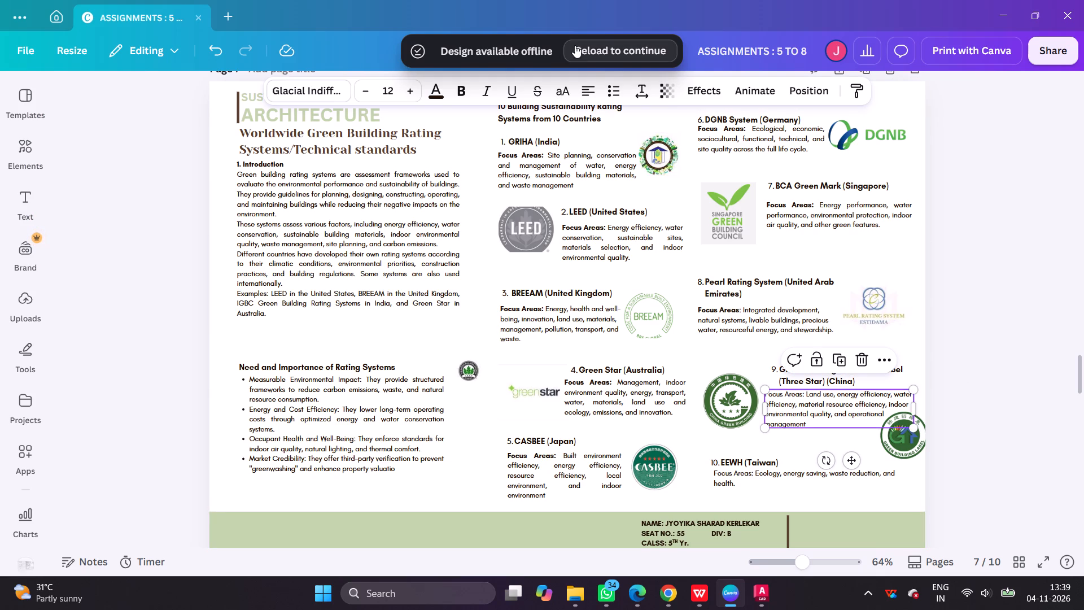
{"action": "triple_click", "coordinate": [585, 93]}
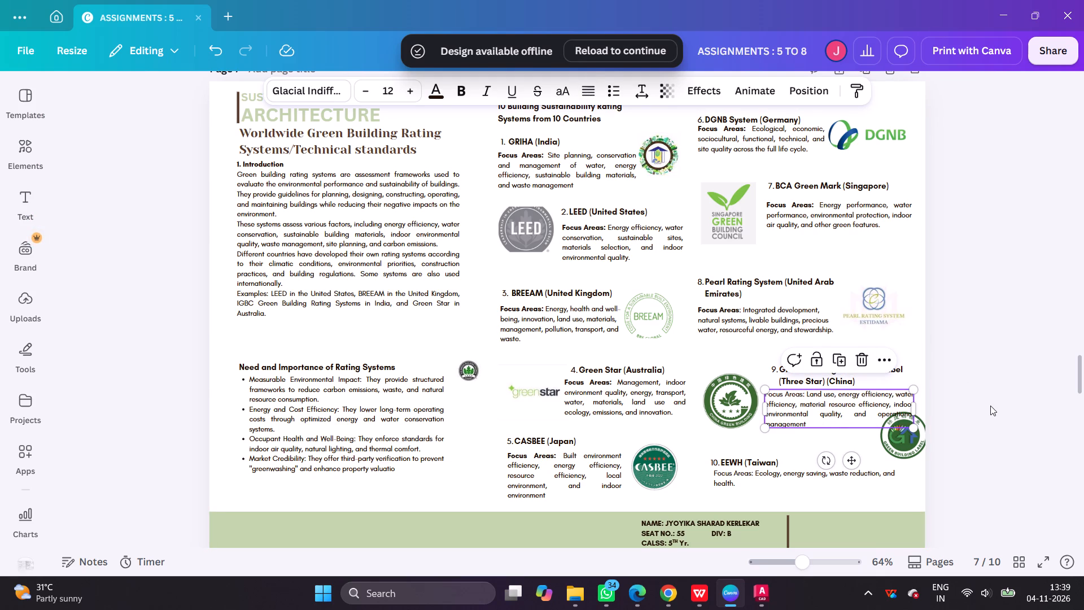
{"action": "left_click", "coordinate": [990, 407]}
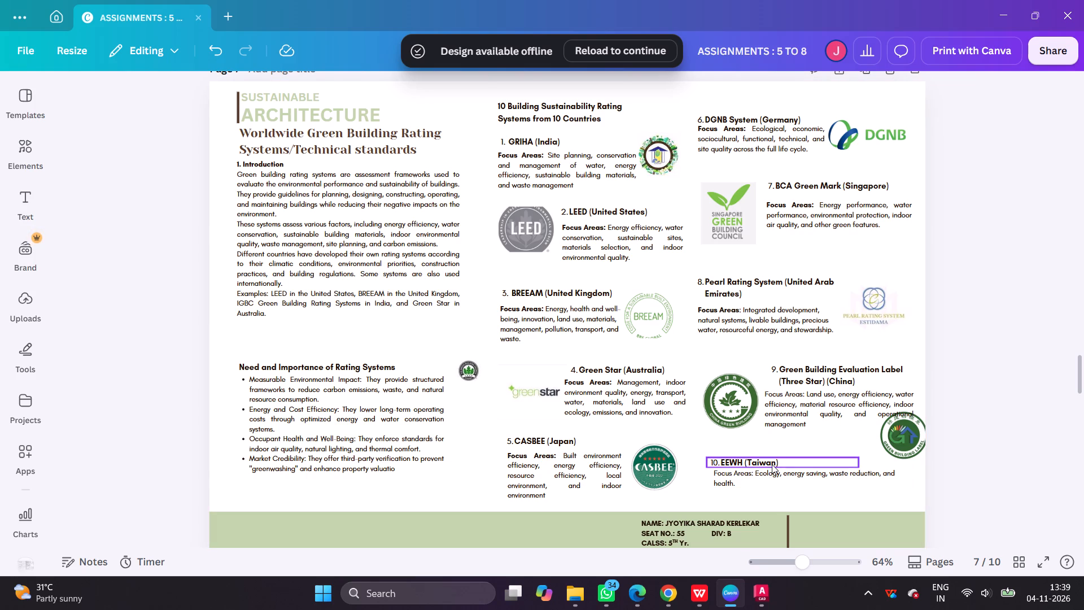
Narrow the EEWH (Taiwan) heading box to about 6.2 wide.
{"action": "left_click", "coordinate": [772, 464]}
{"action": "left_click_drag", "start_coordinate": [863, 464], "coordinate": [812, 468]}
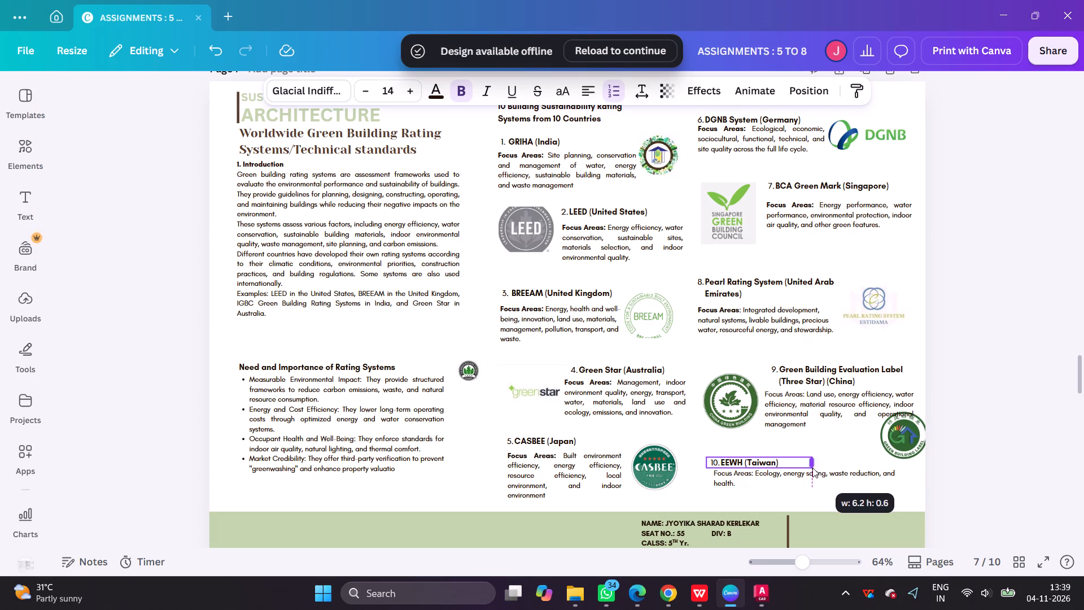
{"action": "left_click_drag", "start_coordinate": [812, 468], "coordinate": [812, 468]}
{"action": "left_click", "coordinate": [818, 478]}
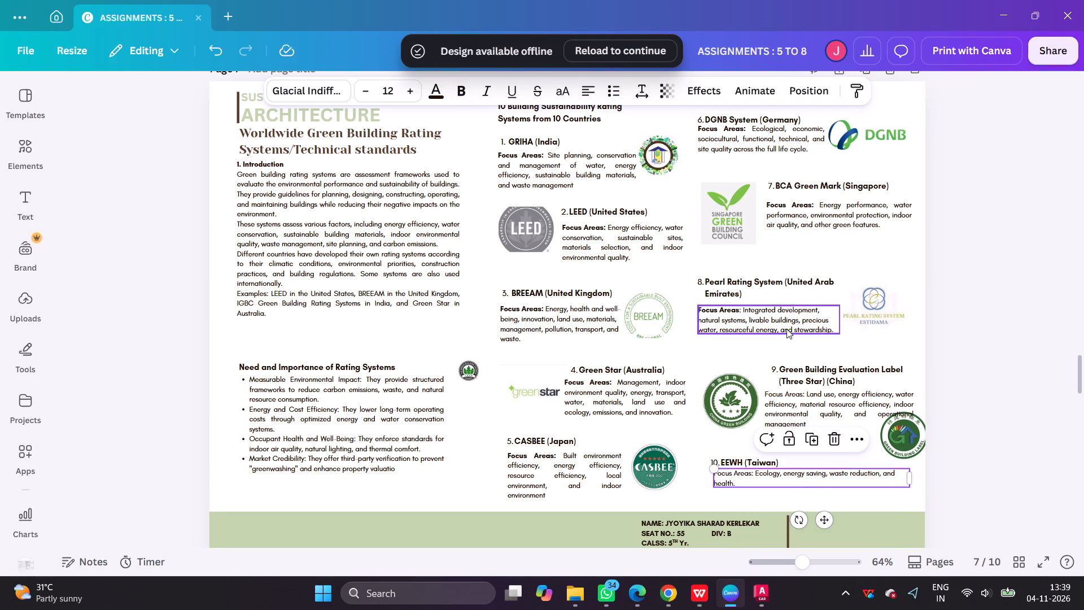
Justify the Pearl Rating System description text.
{"action": "left_click", "coordinate": [786, 329]}
{"action": "left_click", "coordinate": [597, 98]}
{"action": "double_click", "coordinate": [584, 90]}
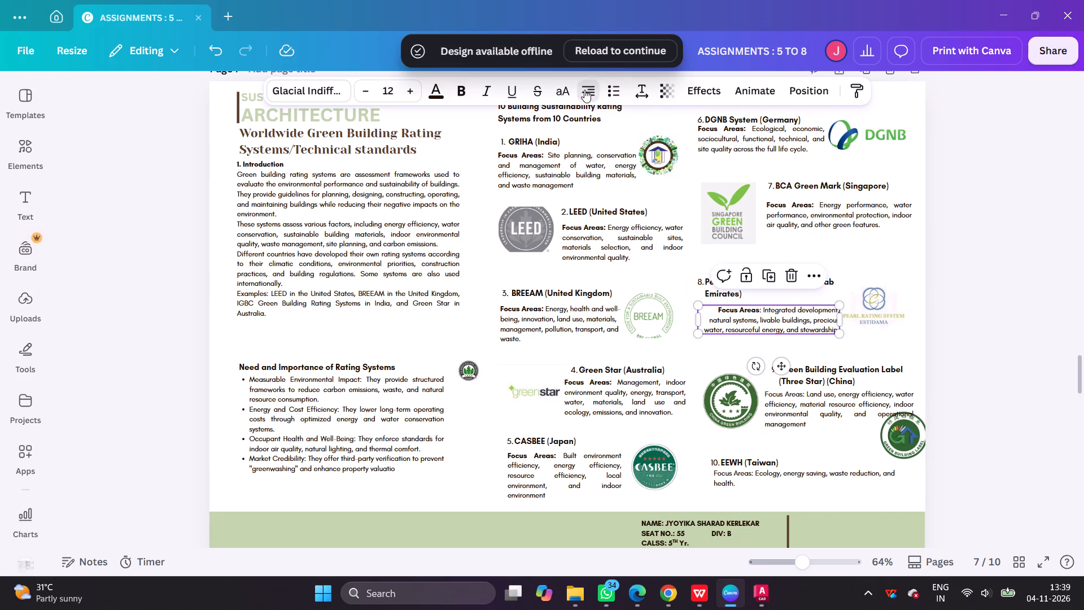
Justify the text of all ten rating system entries together with the "10 Building Sustainability Rating Systems from 10 Countries" heading.
{"action": "left_click_drag", "start_coordinate": [896, 502], "coordinate": [466, 259]}
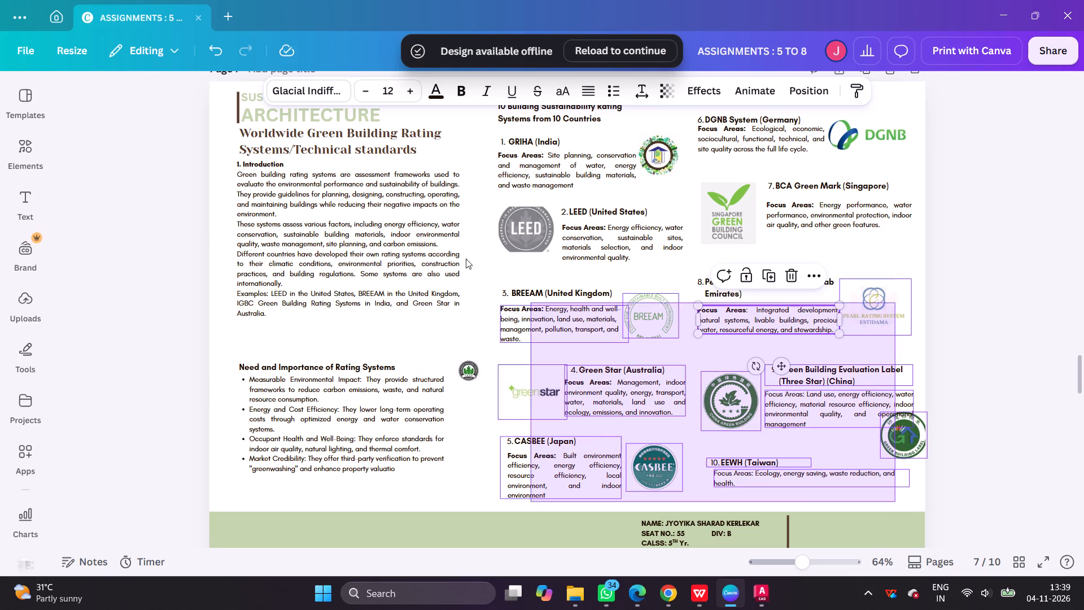
{"action": "left_click_drag", "start_coordinate": [466, 259], "coordinate": [497, 112]}
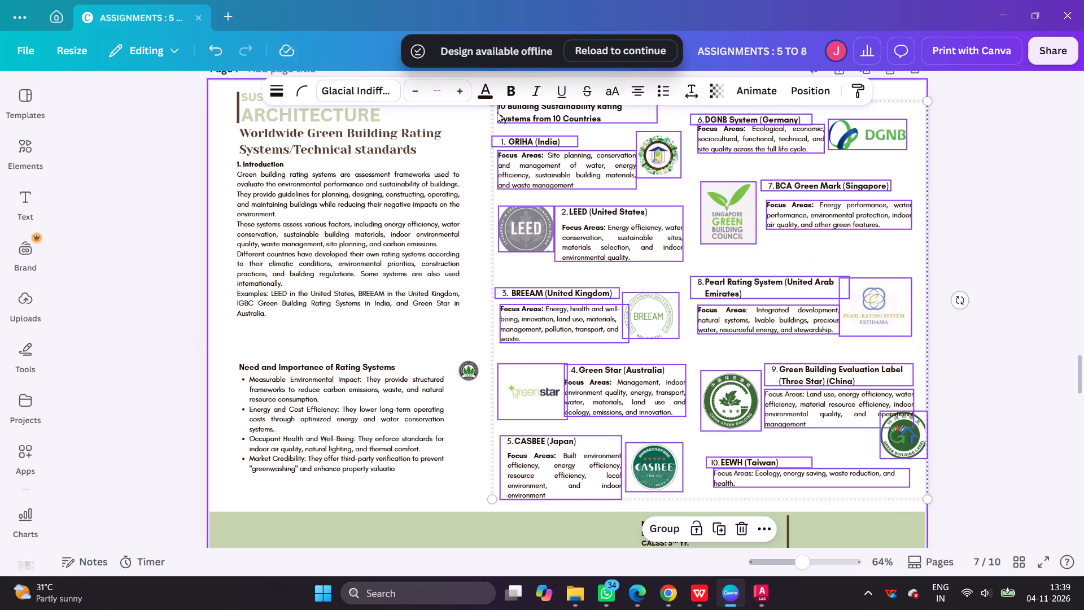
{"action": "left_click", "coordinate": [639, 95]}
{"action": "left_click", "coordinate": [639, 95]}
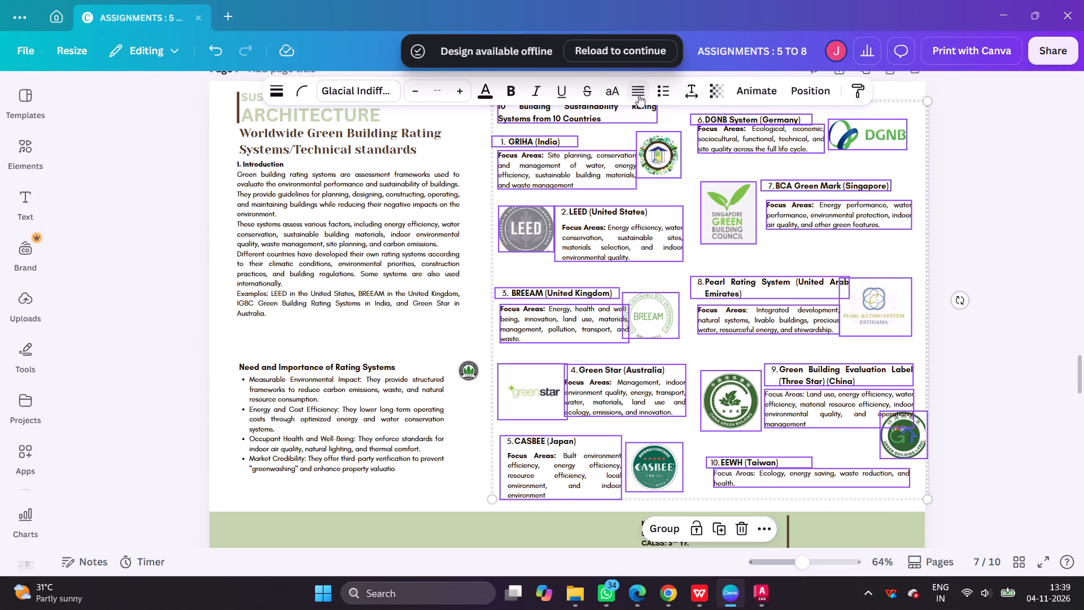
{"action": "left_click", "coordinate": [971, 206]}
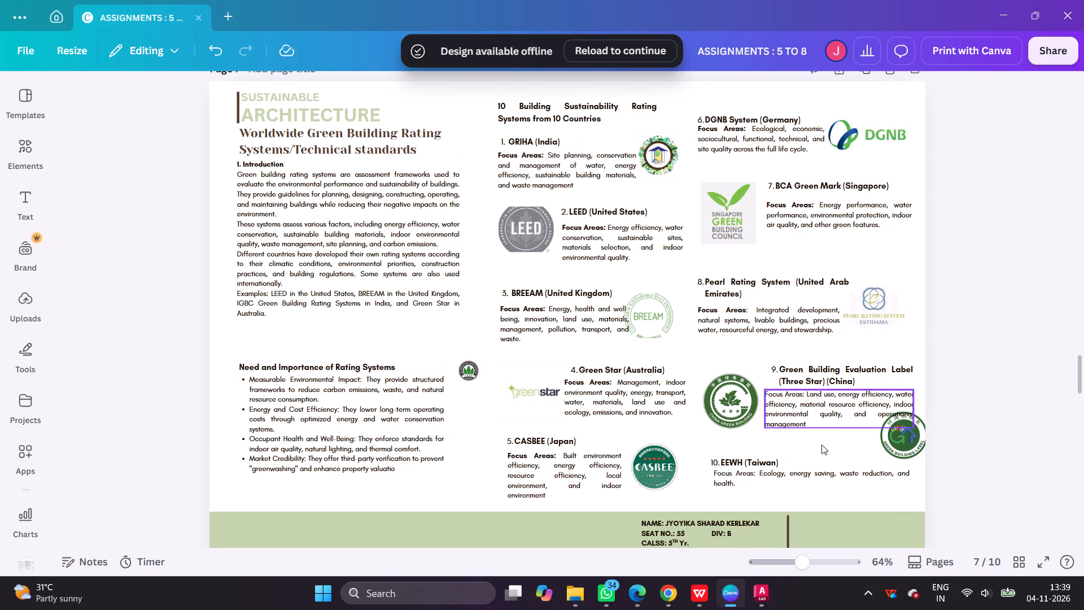
Narrow the EEWH (Taiwan) description box to about 7.3 wide.
{"action": "left_click", "coordinate": [816, 470]}
{"action": "left_click_drag", "start_coordinate": [912, 479], "coordinate": [842, 467]}
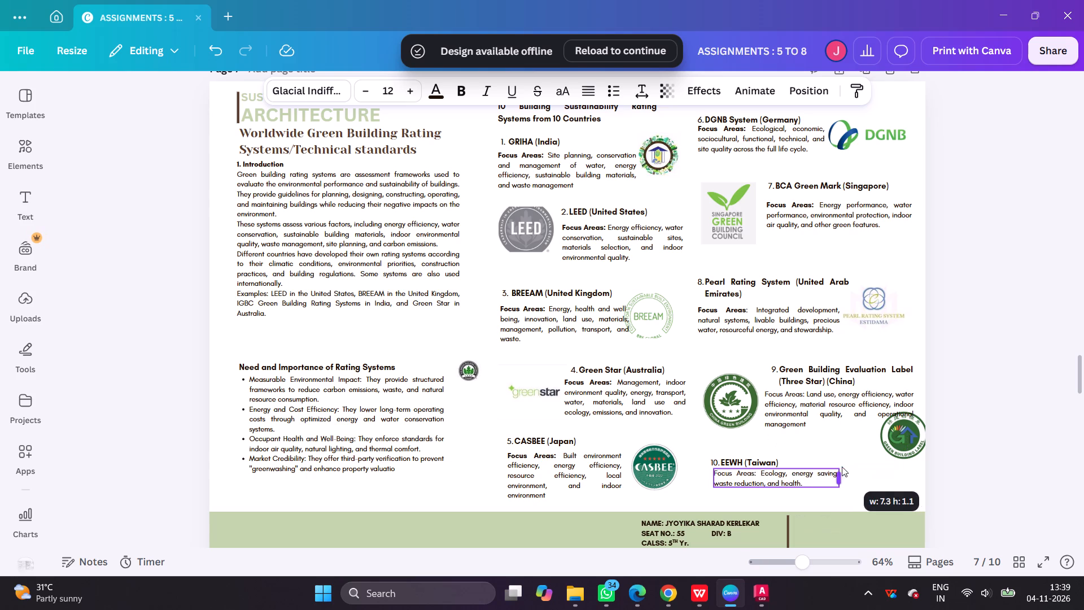
{"action": "left_click_drag", "start_coordinate": [842, 467], "coordinate": [841, 464]}
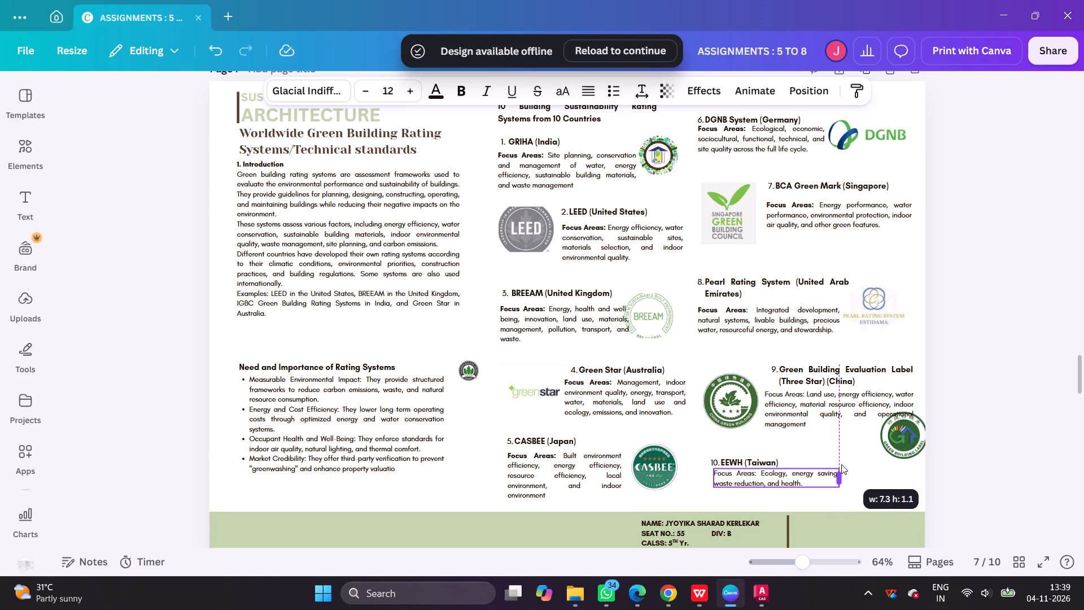
{"action": "left_click_drag", "start_coordinate": [841, 464], "coordinate": [842, 464]}
Move the Taiwan green building label logo into the space beside the EEWH description, clear of the China label text.
{"action": "left_click_drag", "start_coordinate": [902, 438], "coordinate": [876, 477]}
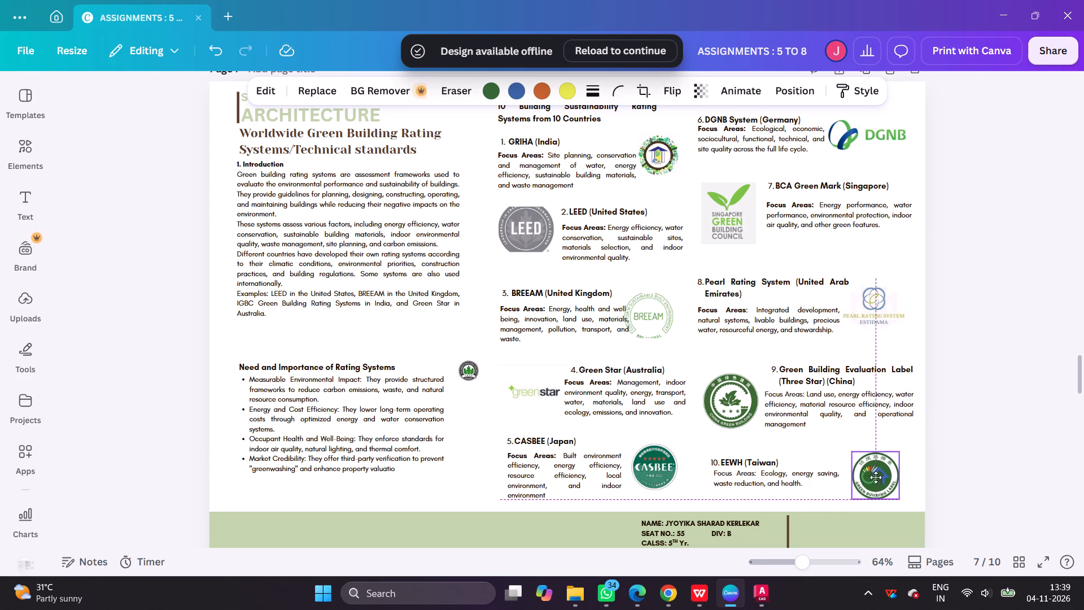
{"action": "left_click_drag", "start_coordinate": [876, 477], "coordinate": [883, 477]}
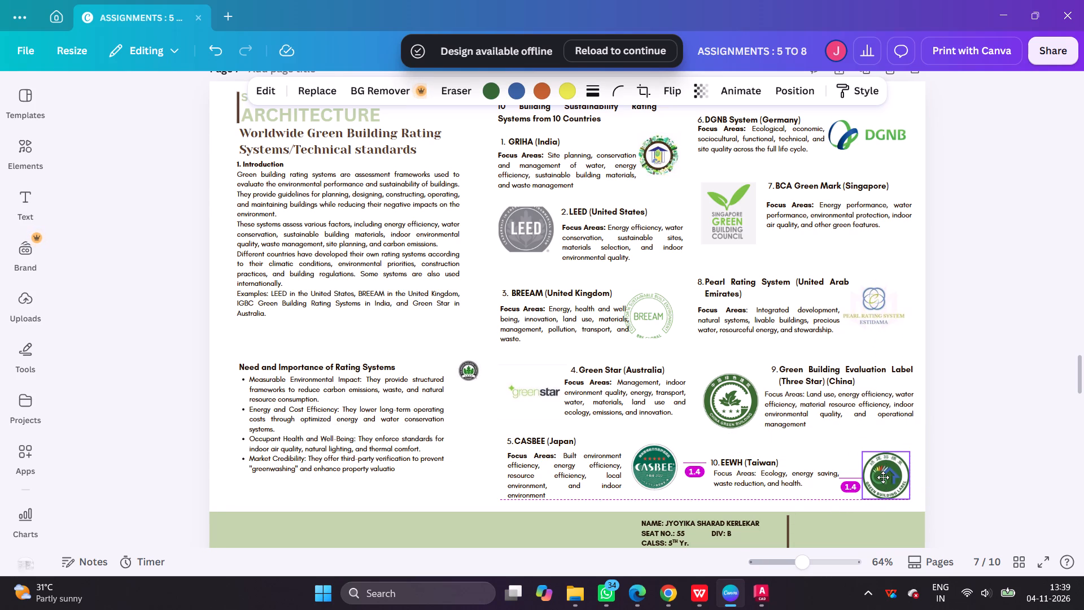
{"action": "left_click_drag", "start_coordinate": [883, 477], "coordinate": [881, 477]}
Narrow the BCA Green Mark description and the China label's description and heading slightly to a common right edge.
{"action": "left_click", "coordinate": [853, 205]}
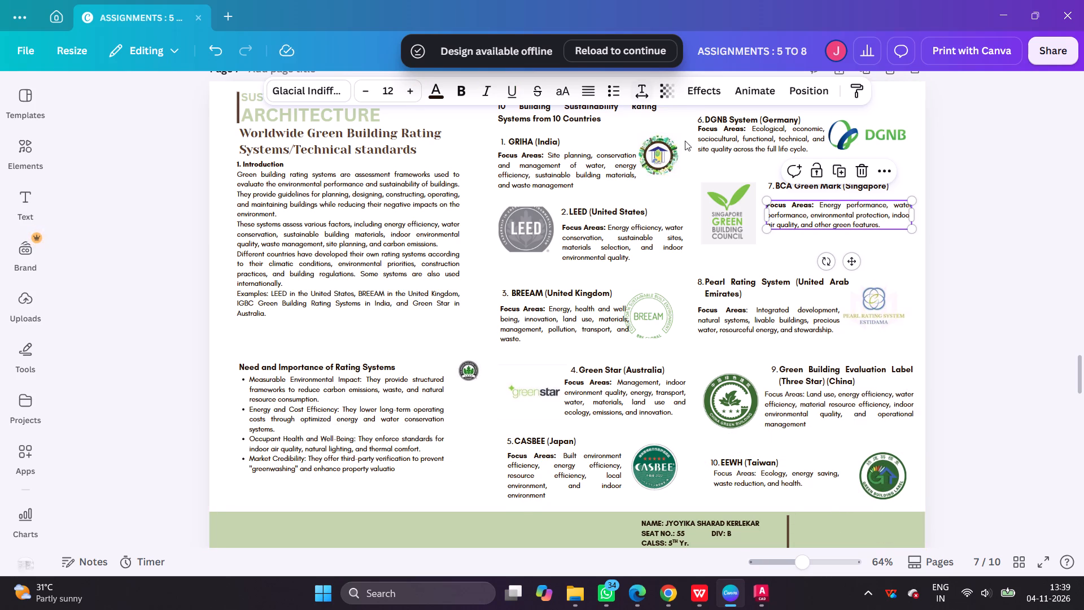
{"action": "left_click_drag", "start_coordinate": [916, 216], "coordinate": [909, 216]}
{"action": "left_click", "coordinate": [902, 410]}
{"action": "left_click_drag", "start_coordinate": [915, 410], "coordinate": [912, 410]}
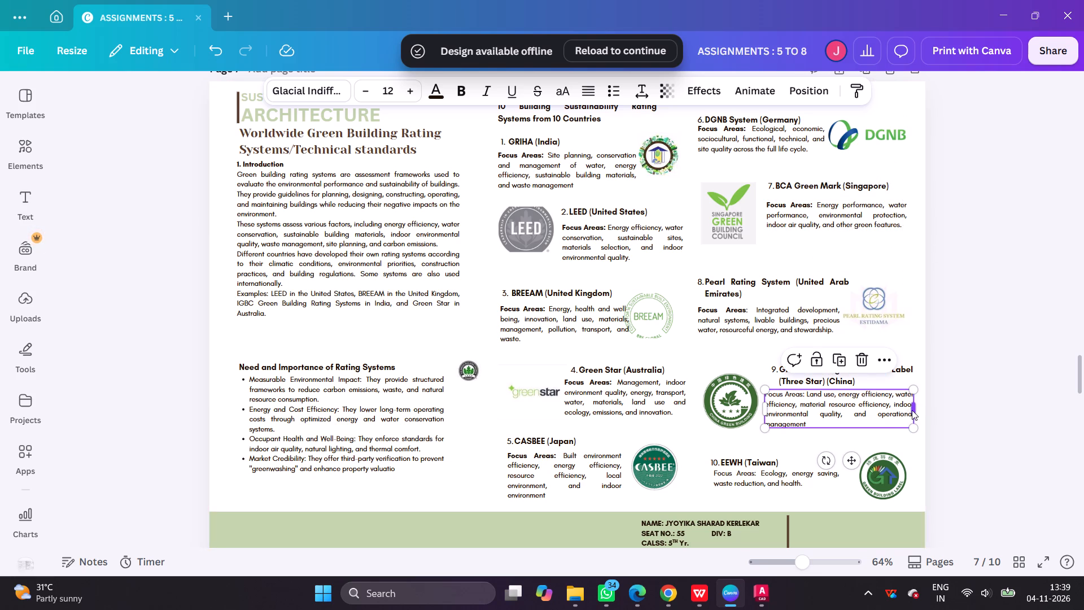
{"action": "left_click_drag", "start_coordinate": [912, 410], "coordinate": [908, 411]}
{"action": "left_click", "coordinate": [893, 373]}
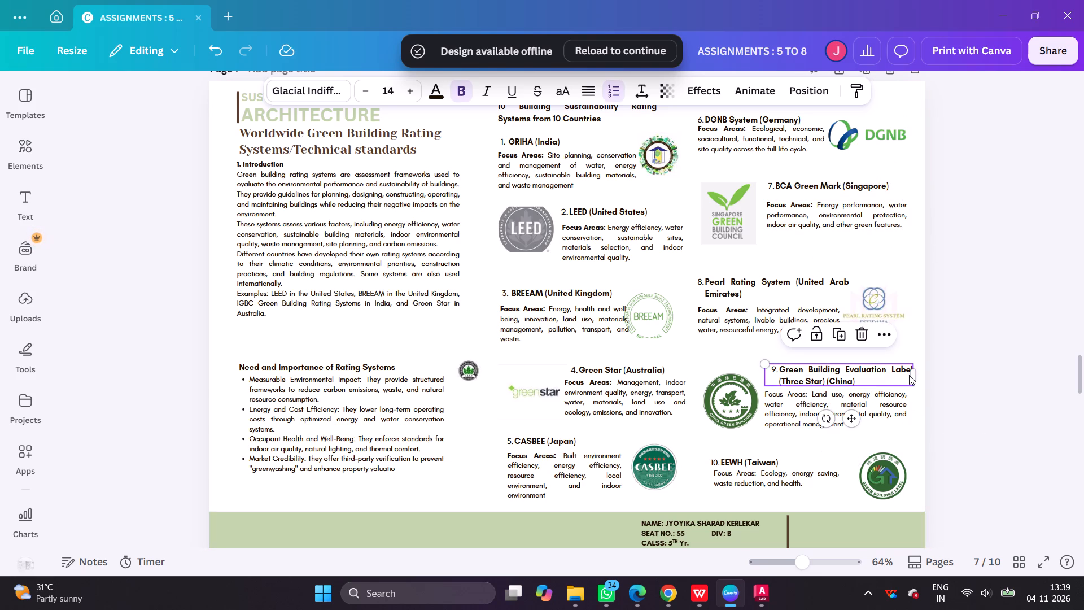
{"action": "left_click_drag", "start_coordinate": [914, 375], "coordinate": [906, 376]}
{"action": "left_click", "coordinate": [977, 363]}
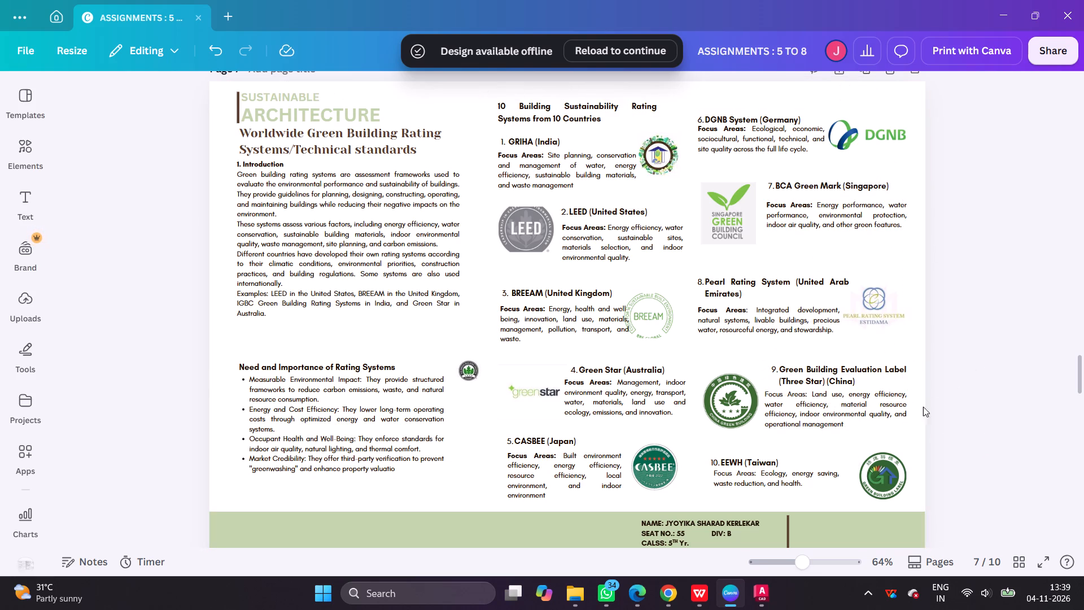
Make the "Focus Areas:" lead-in of the EEWH (Taiwan) description bold.
{"action": "left_click", "coordinate": [762, 472]}
{"action": "left_click", "coordinate": [758, 474]}
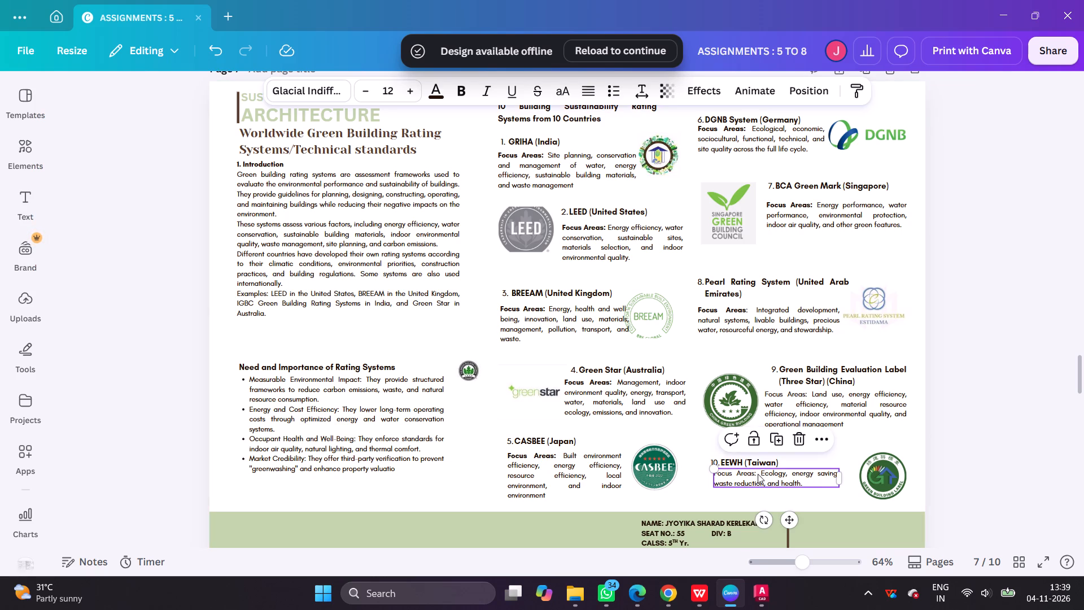
{"action": "left_click_drag", "start_coordinate": [758, 474], "coordinate": [714, 473]}
{"action": "key", "text": "ctrl+b"}
{"action": "left_click", "coordinate": [1021, 429]}
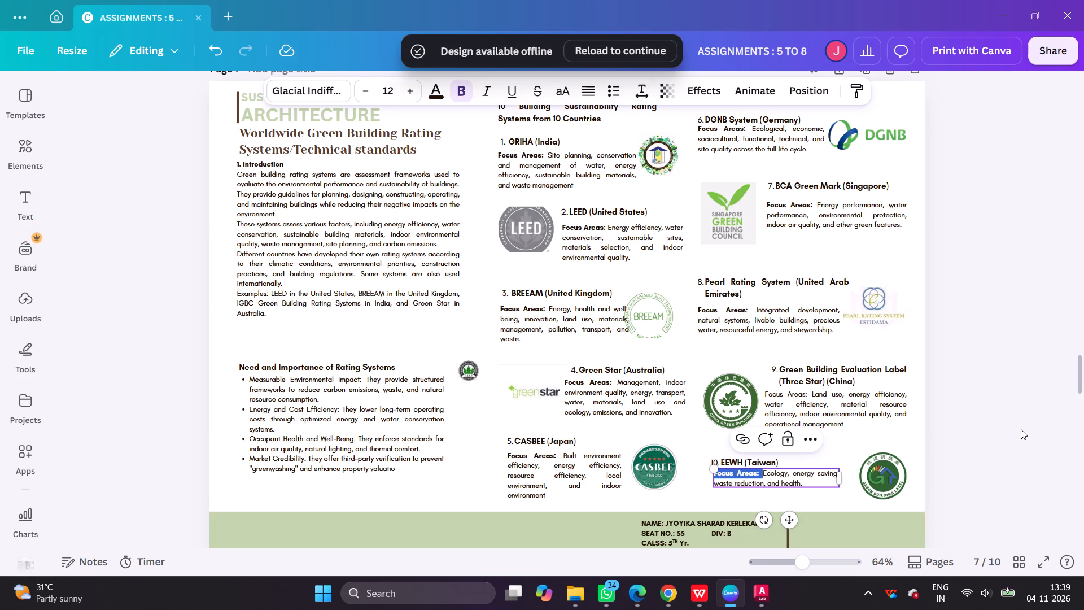
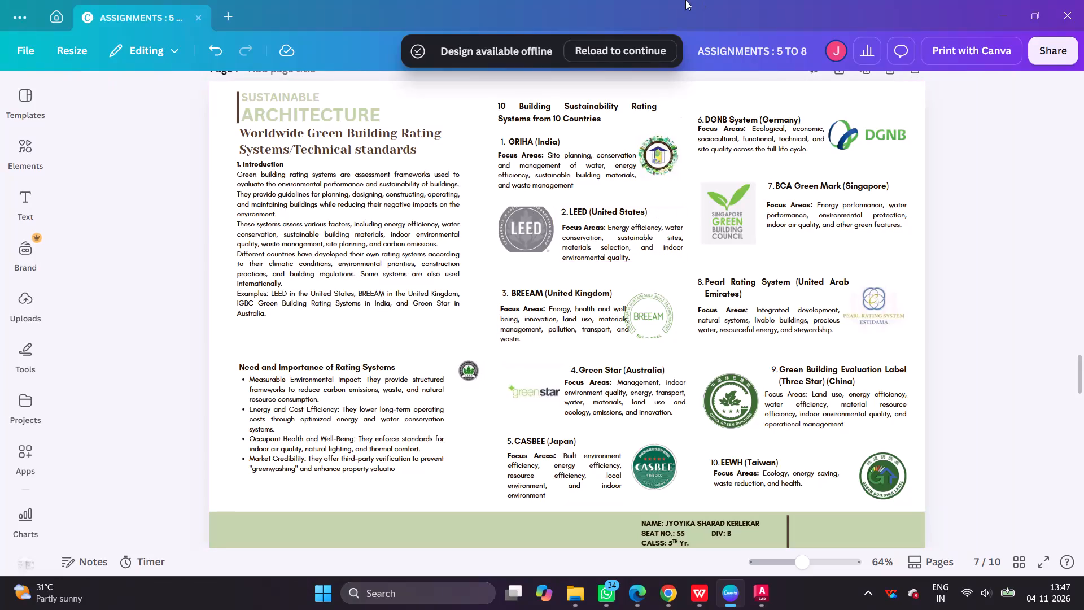
{"action": "scroll", "coordinate": [751, 439], "scroll_direction": "down", "scroll_amount": 2}
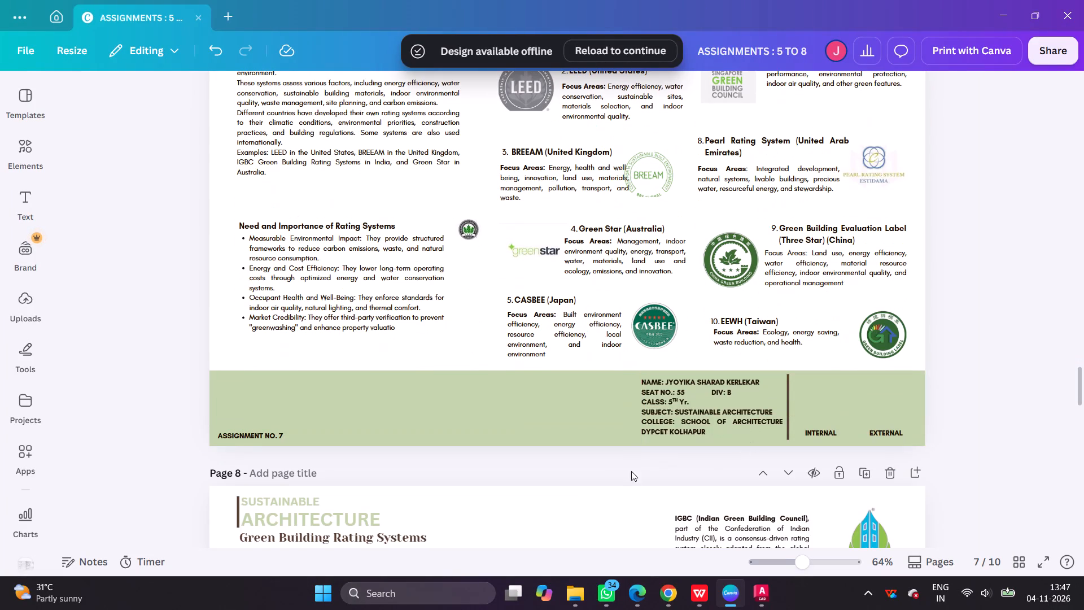
{"action": "scroll", "coordinate": [584, 473], "scroll_direction": "down", "scroll_amount": 4}
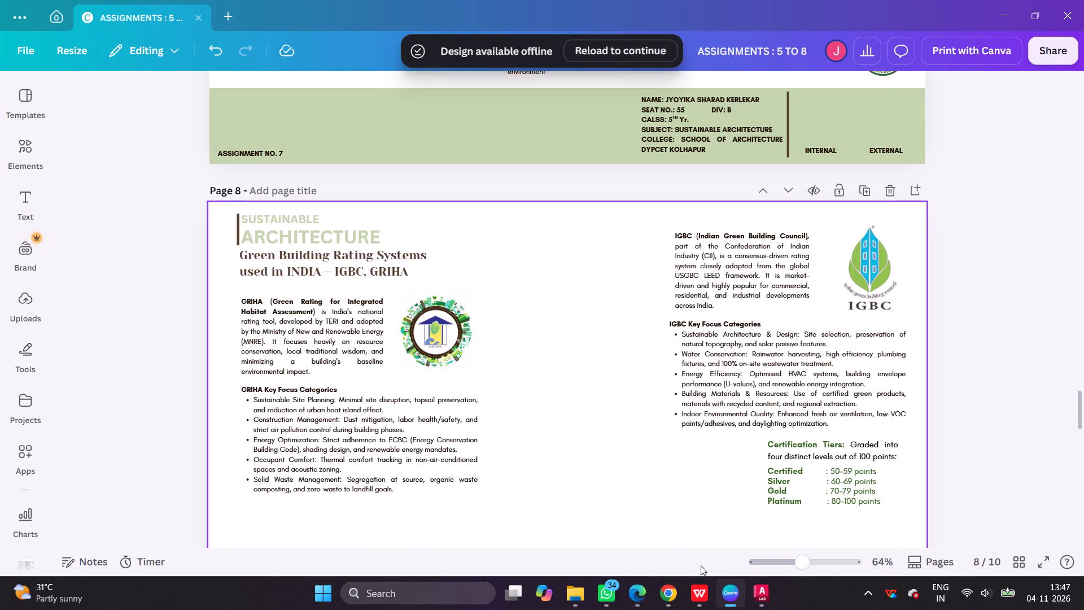
{"action": "left_click", "coordinate": [670, 595]}
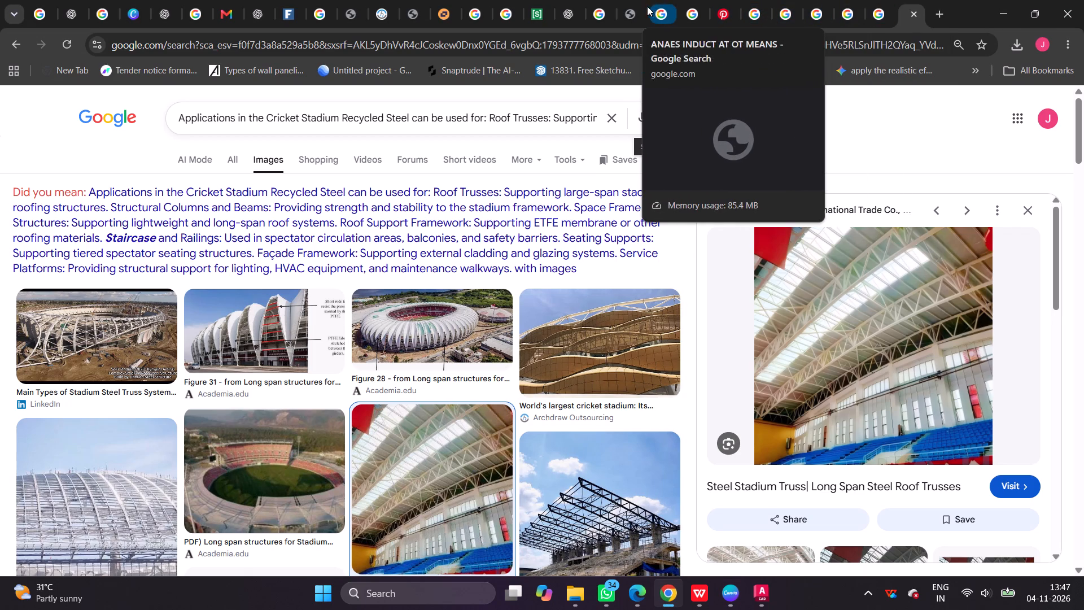
{"action": "left_click", "coordinate": [937, 10]}
{"action": "left_click", "coordinate": [1030, 71]}
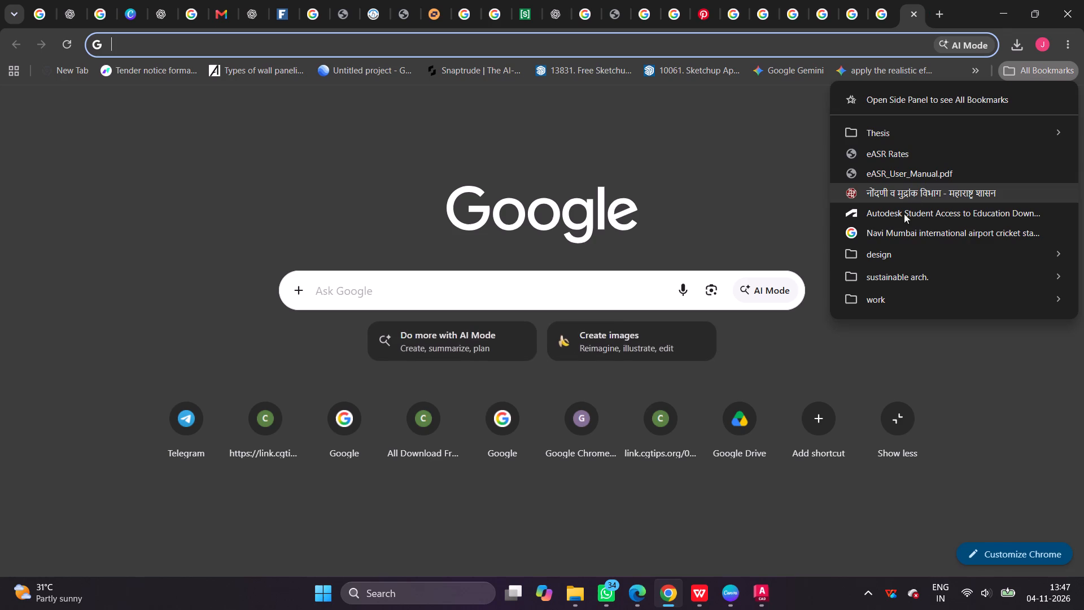
{"action": "left_click", "coordinate": [886, 284]}
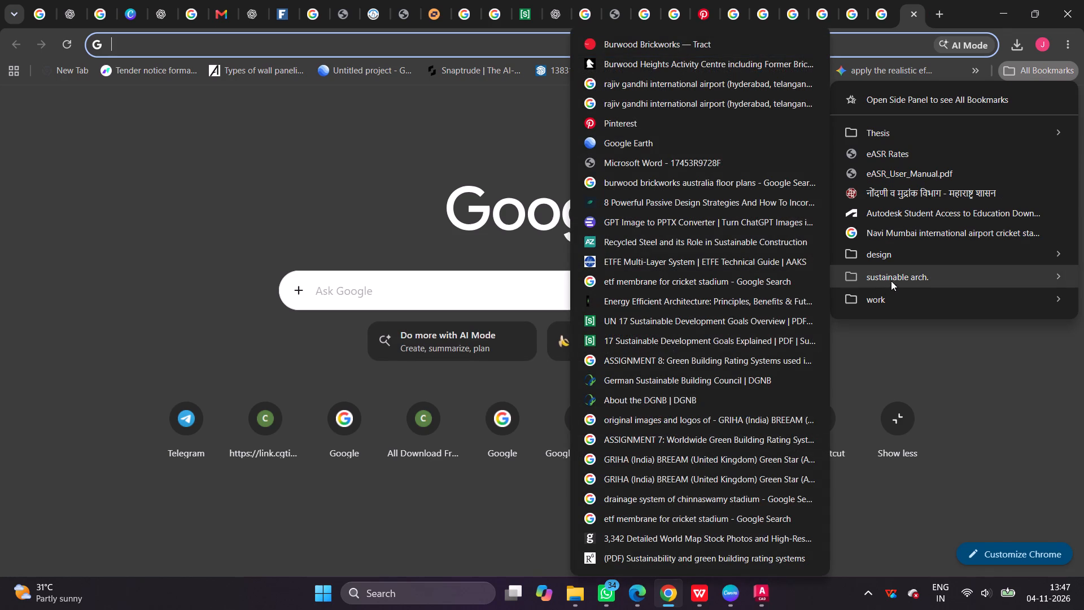
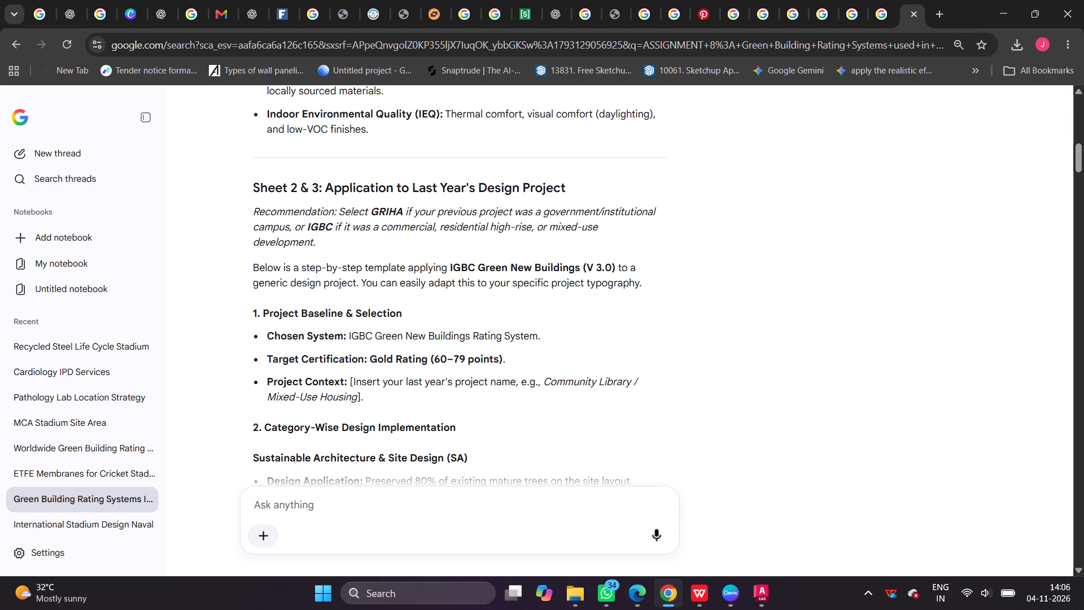
{"action": "scroll", "coordinate": [350, 313], "scroll_direction": "down", "scroll_amount": 1}
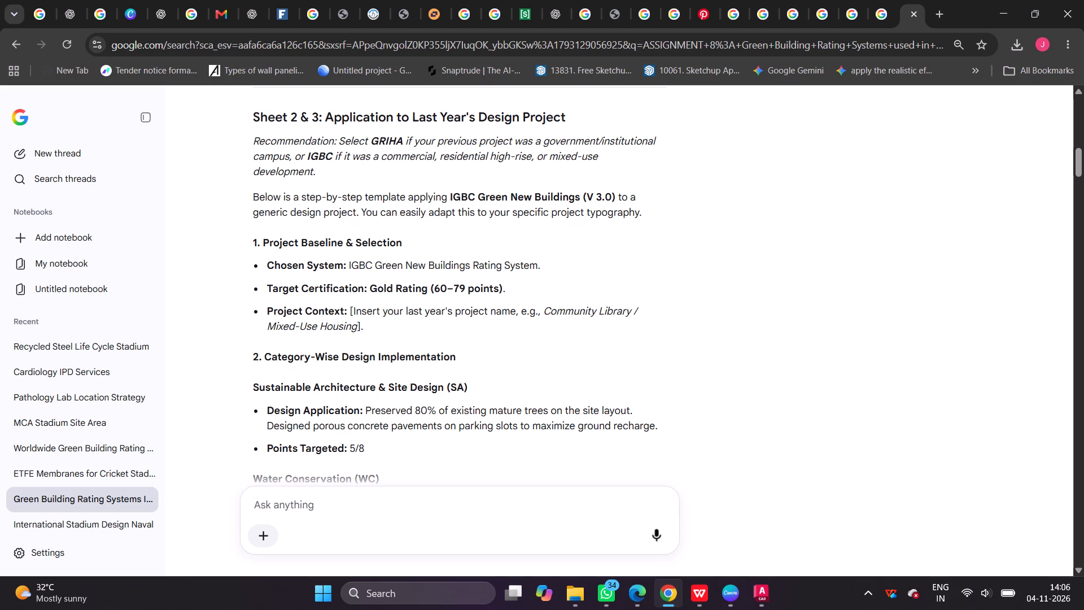
{"action": "scroll", "coordinate": [481, 321], "scroll_direction": "down", "scroll_amount": 7}
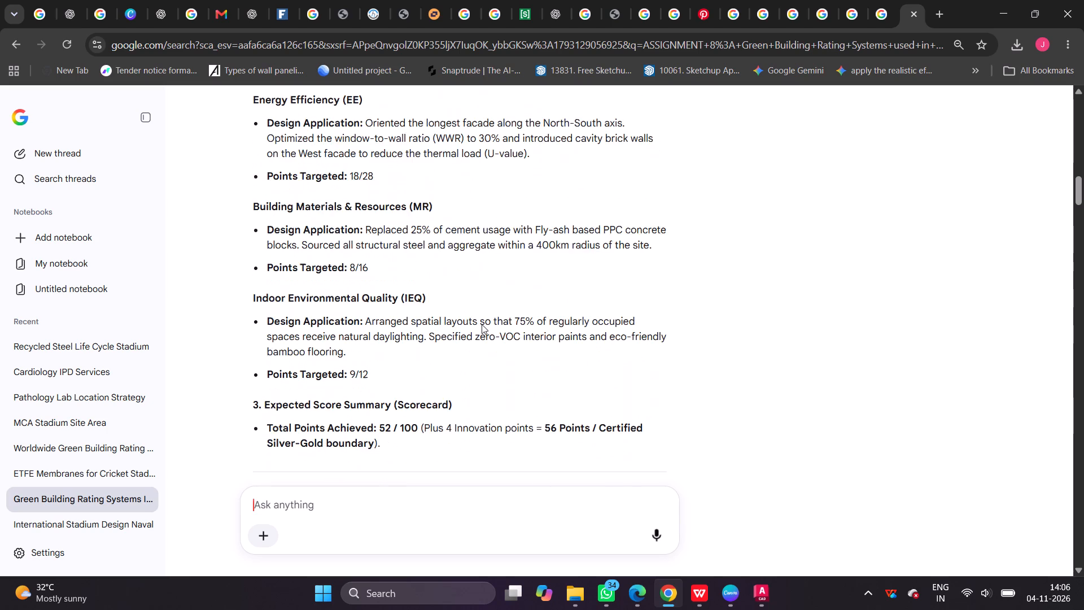
{"action": "scroll", "coordinate": [482, 324], "scroll_direction": "down", "scroll_amount": 4}
{"action": "scroll", "coordinate": [482, 325], "scroll_direction": "up", "scroll_amount": 14}
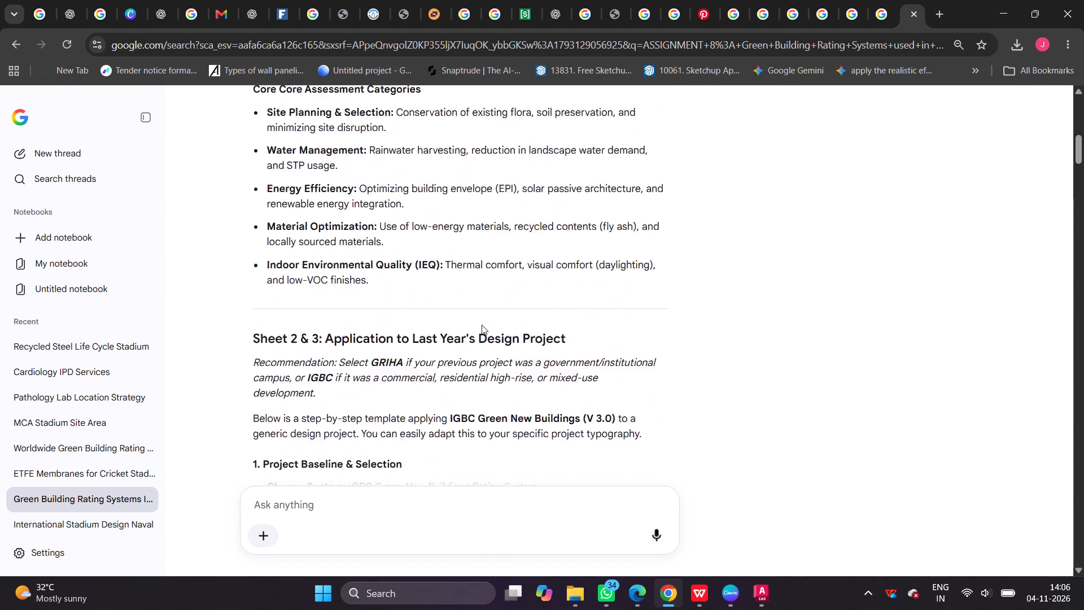
{"action": "scroll", "coordinate": [482, 325], "scroll_direction": "up", "scroll_amount": 9}
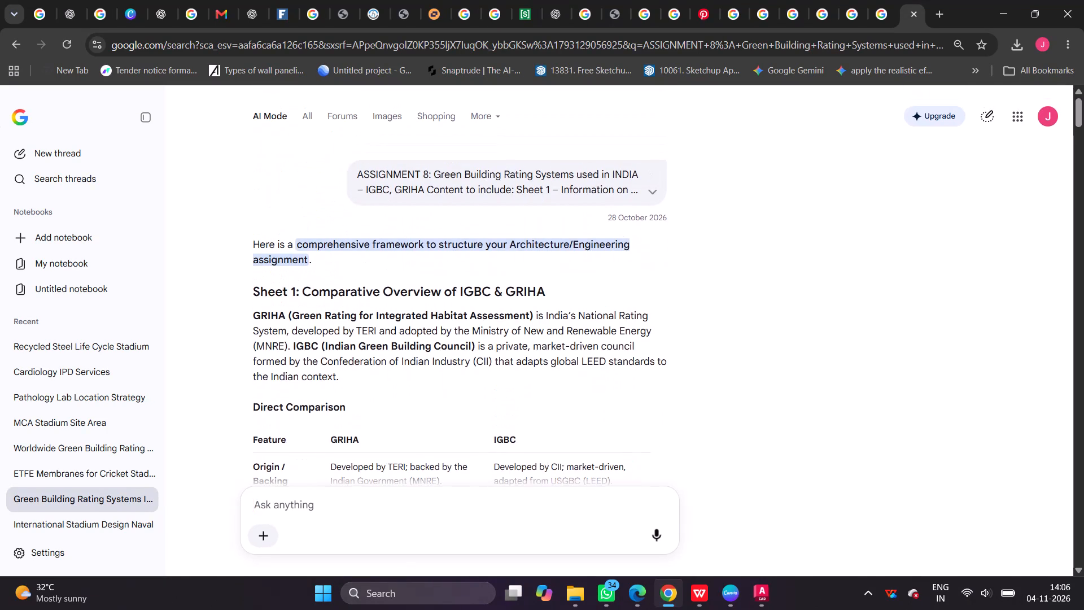
{"action": "scroll", "coordinate": [482, 325], "scroll_direction": "down", "scroll_amount": 2}
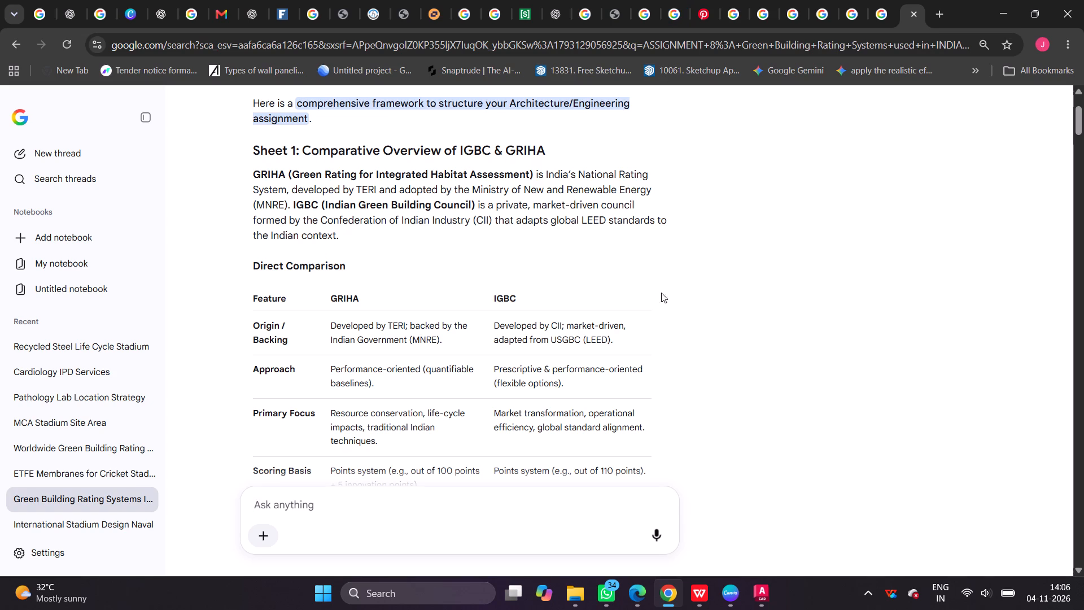
{"action": "scroll", "coordinate": [684, 306], "scroll_direction": "down", "scroll_amount": 1}
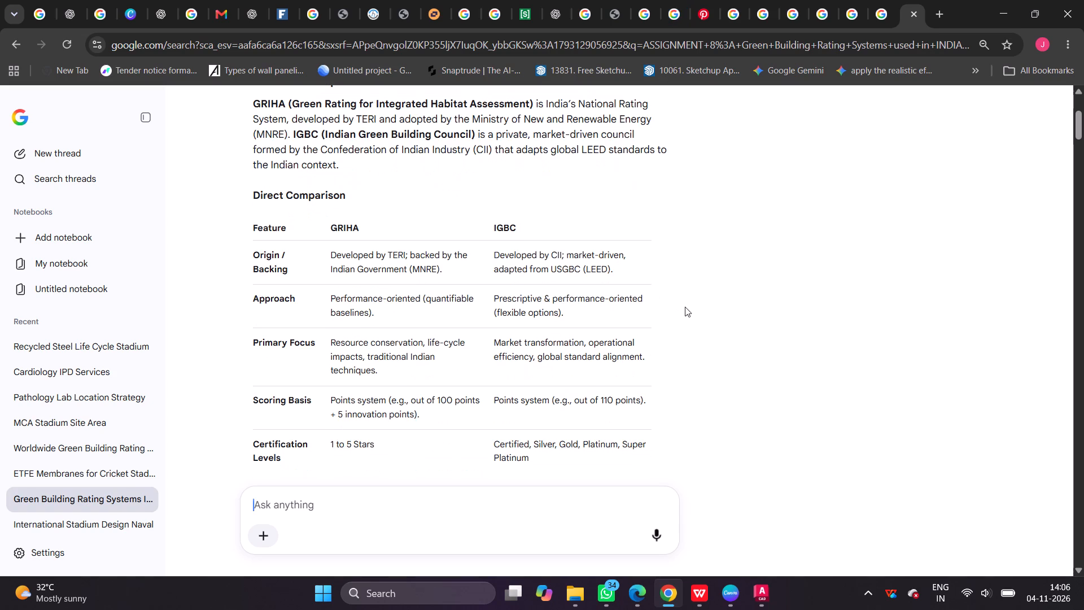